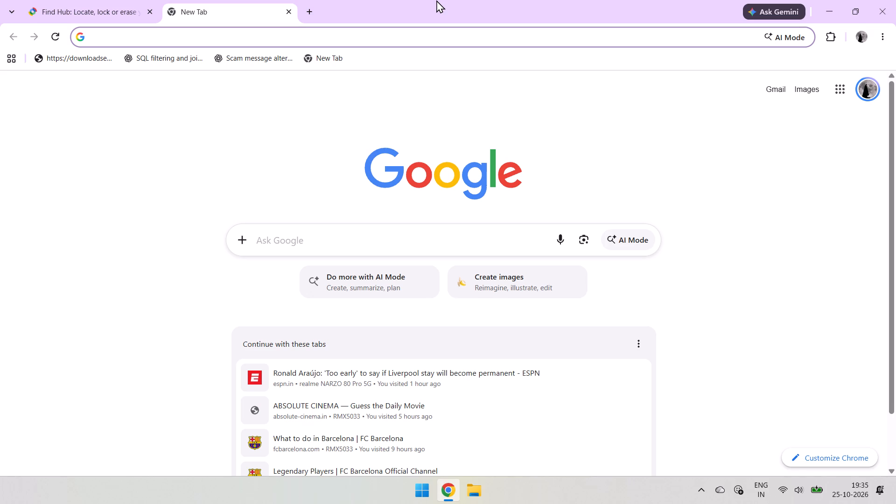
{"action": "left_click", "coordinate": [888, 0]}
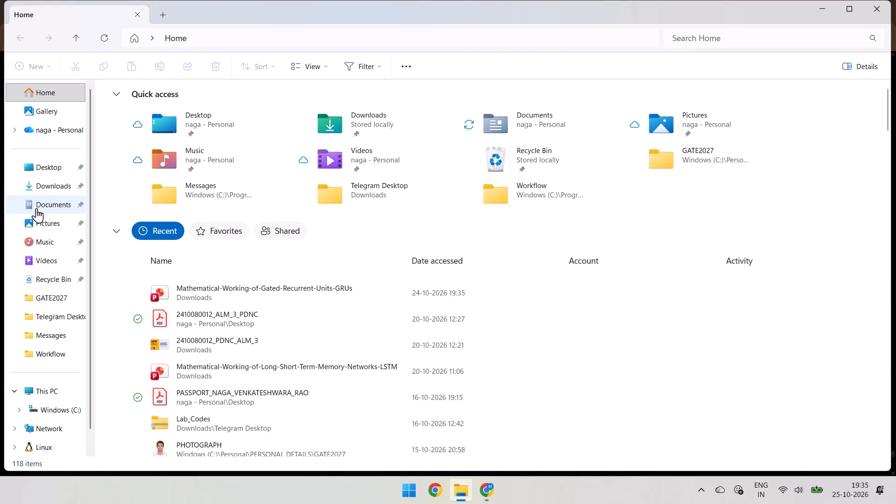
{"action": "left_click", "coordinate": [48, 178]}
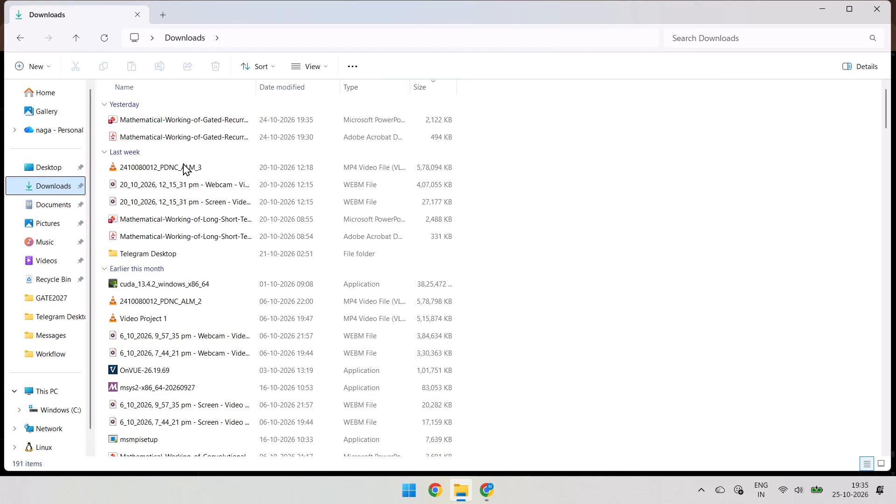
{"action": "double_click", "coordinate": [208, 125]}
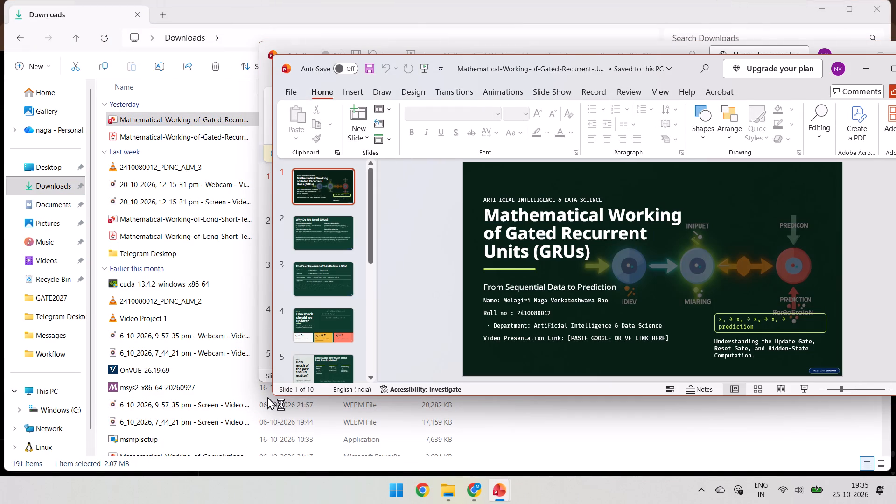
Minimize the GRU presentation and close the recovered LSTM presentation without saving it.
{"action": "left_click", "coordinate": [861, 64]}
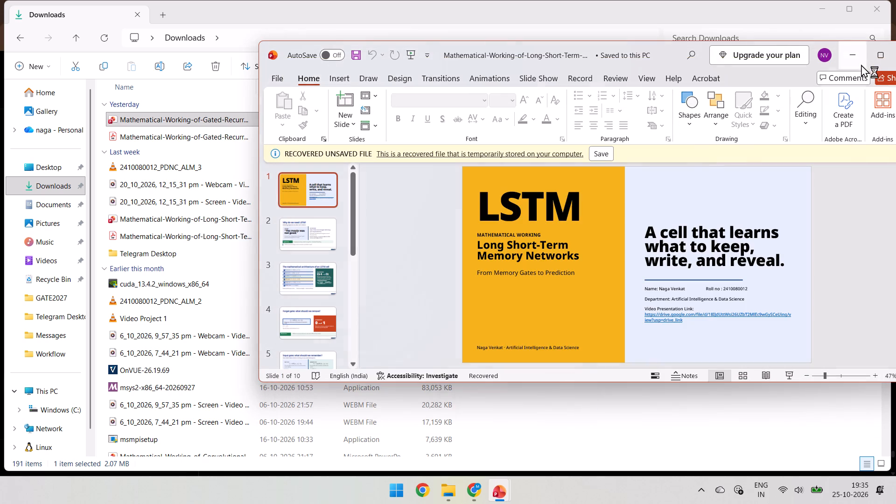
{"action": "left_click", "coordinate": [895, 57]}
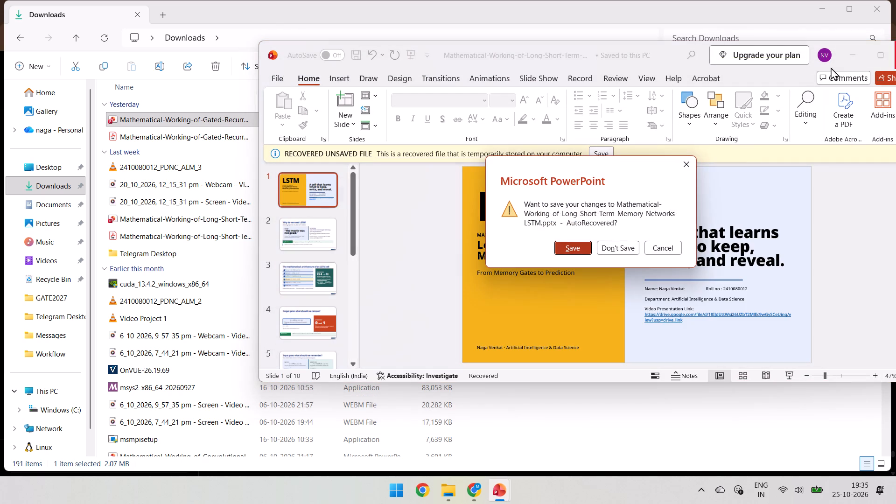
{"action": "left_click", "coordinate": [621, 246]}
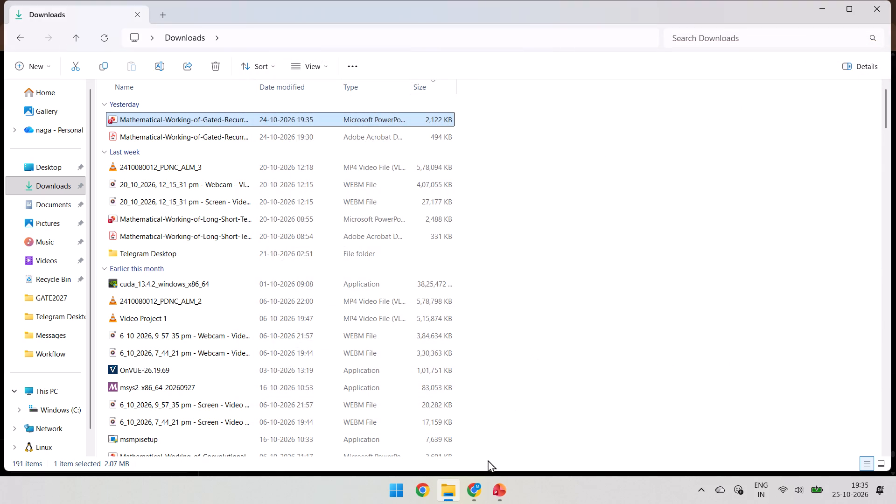
Bring the GRU presentation back up and maximize its window.
{"action": "left_click", "coordinate": [498, 502]}
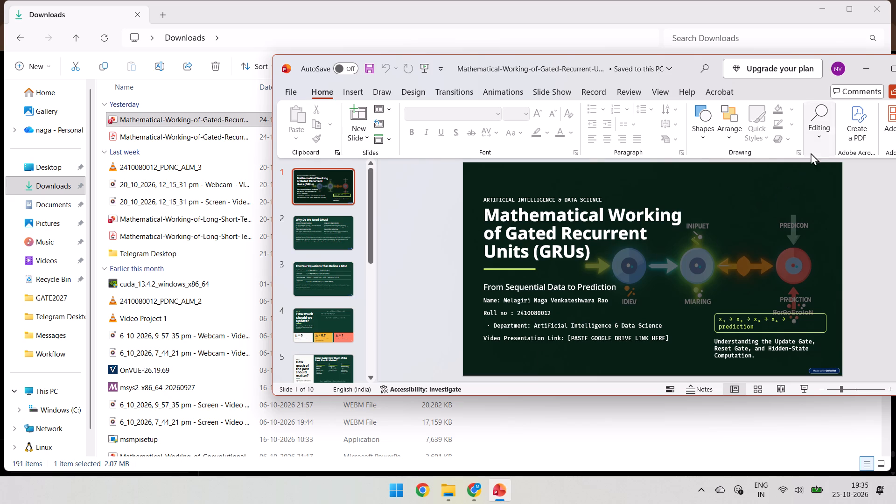
{"action": "left_click", "coordinate": [893, 73]}
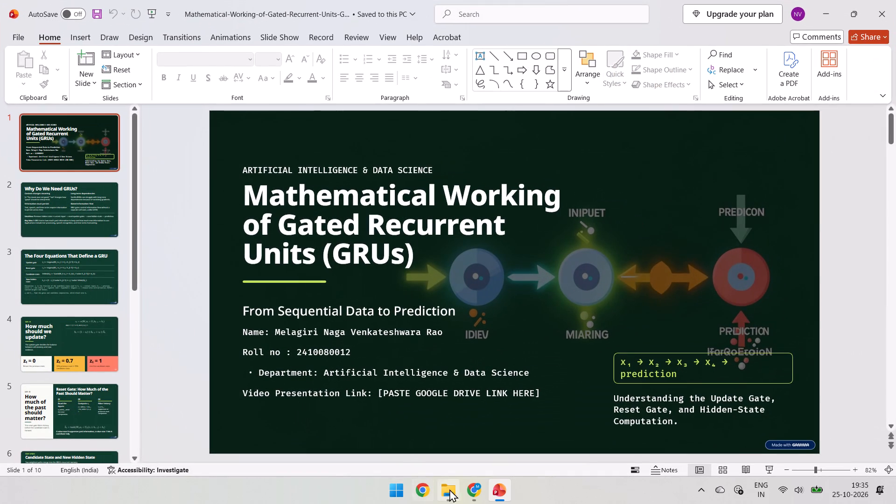
Search the computer's apps for "vid" and launch Microsoft Clipchamp.
{"action": "left_click", "coordinate": [402, 497]}
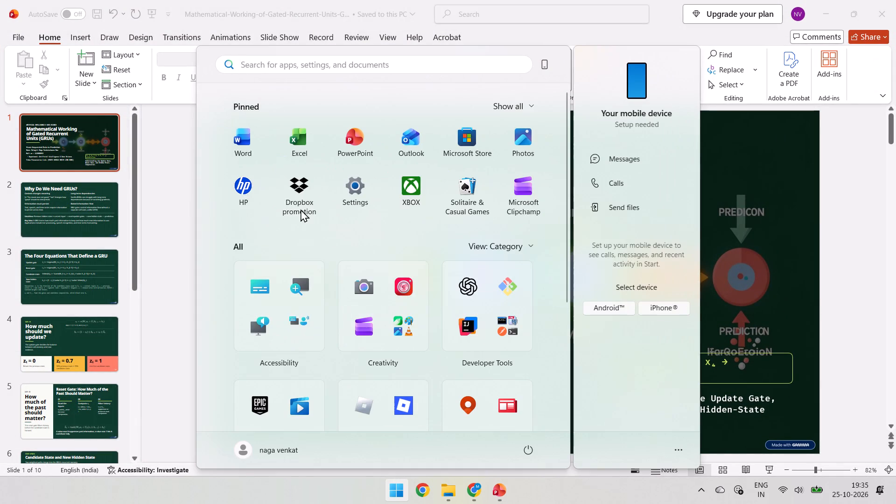
{"action": "key", "text": "v"}
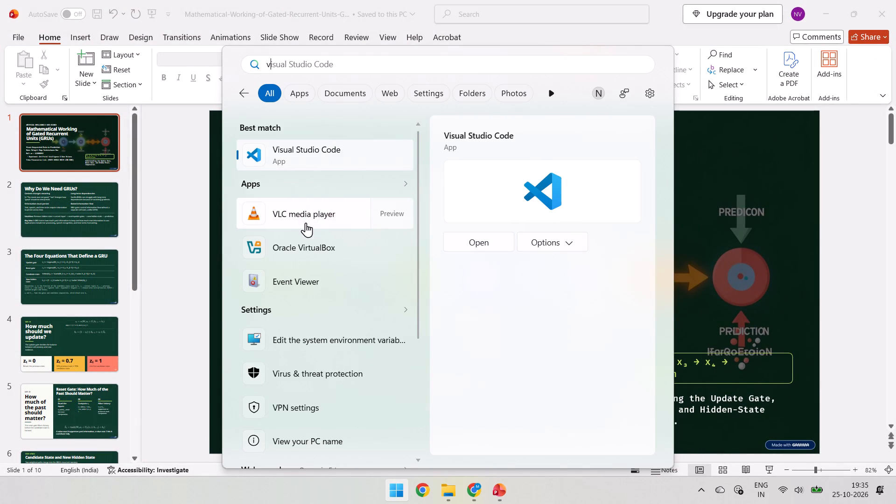
{"action": "key", "text": "i"}
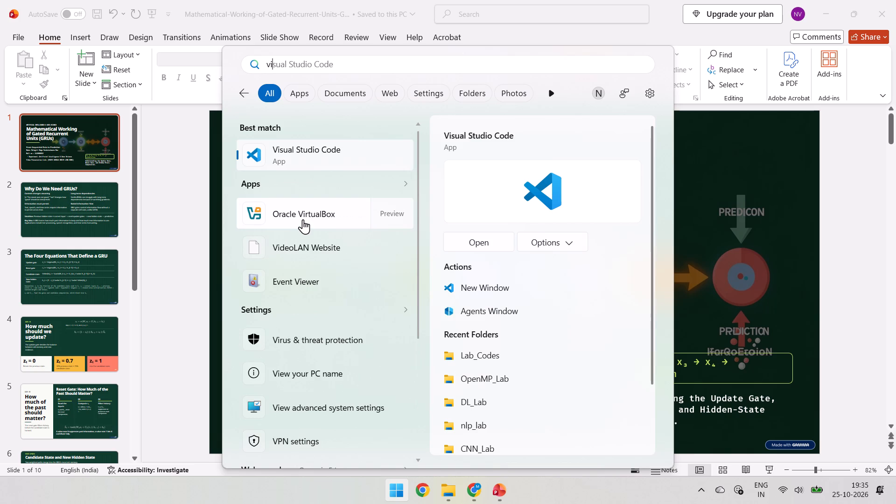
{"action": "key", "text": "d"}
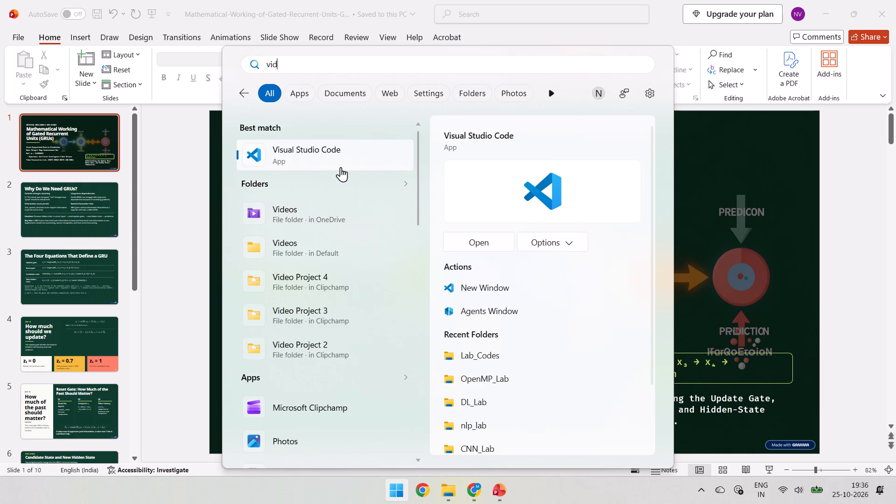
{"action": "left_click", "coordinate": [289, 412]}
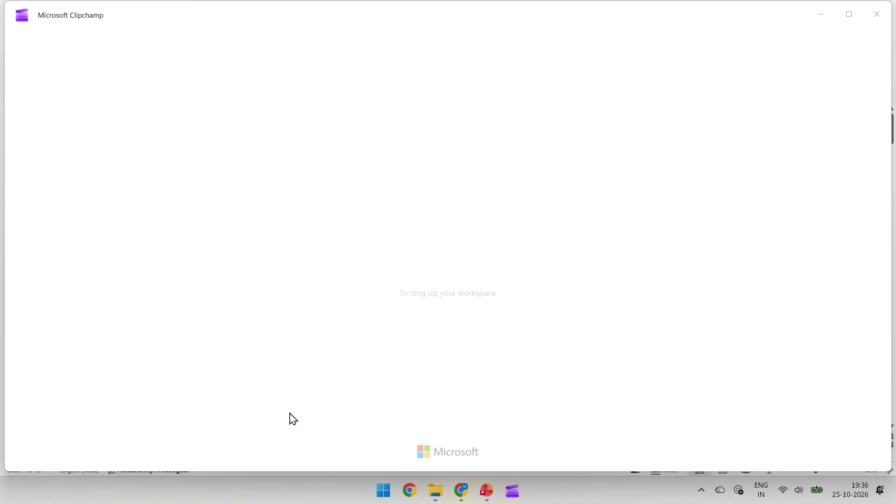
{"action": "left_click_drag", "start_coordinate": [301, 445], "coordinate": [341, 503]}
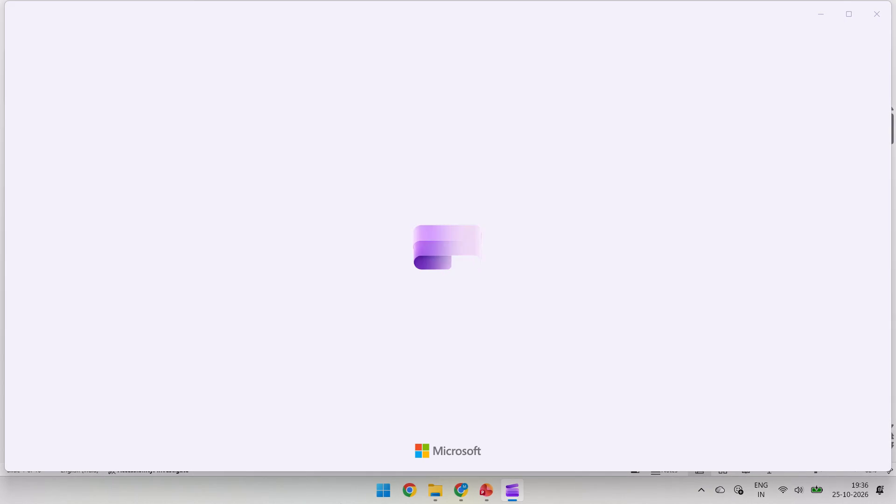
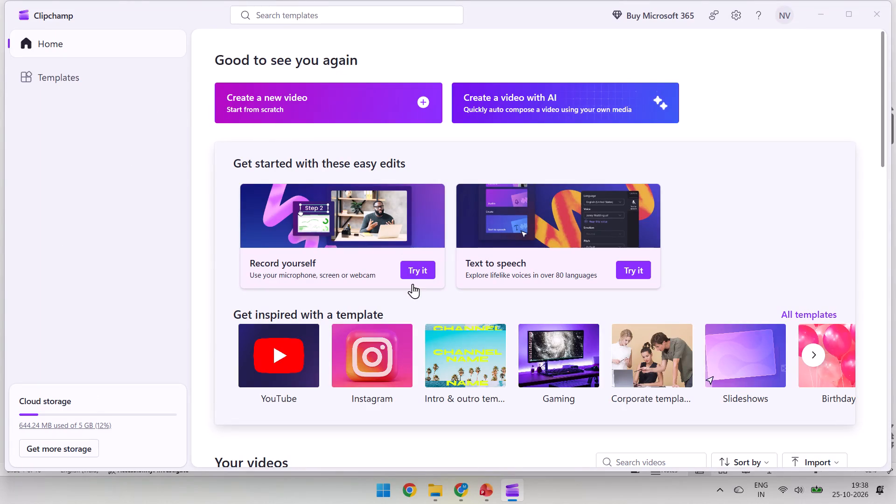
Create a new video from scratch and open the screen recording setup in the new project.
{"action": "left_click", "coordinate": [369, 122]}
{"action": "left_click", "coordinate": [365, 109]}
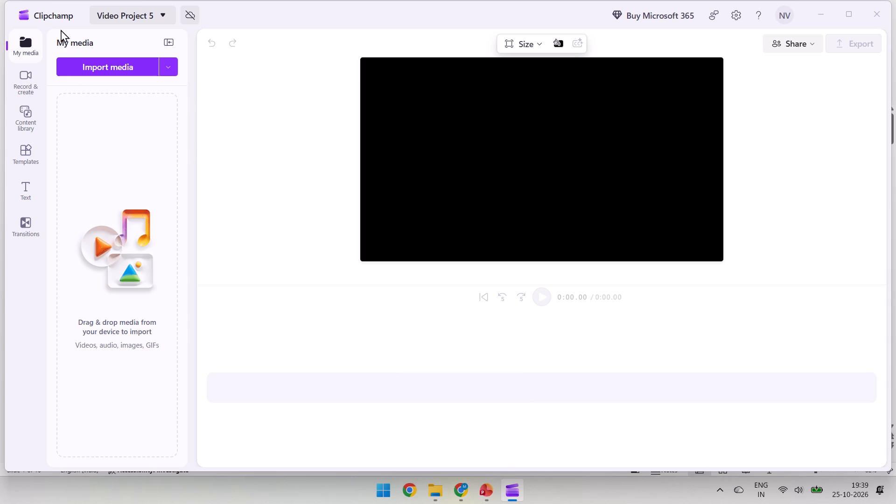
{"action": "left_click", "coordinate": [25, 78]}
{"action": "left_click", "coordinate": [98, 103]}
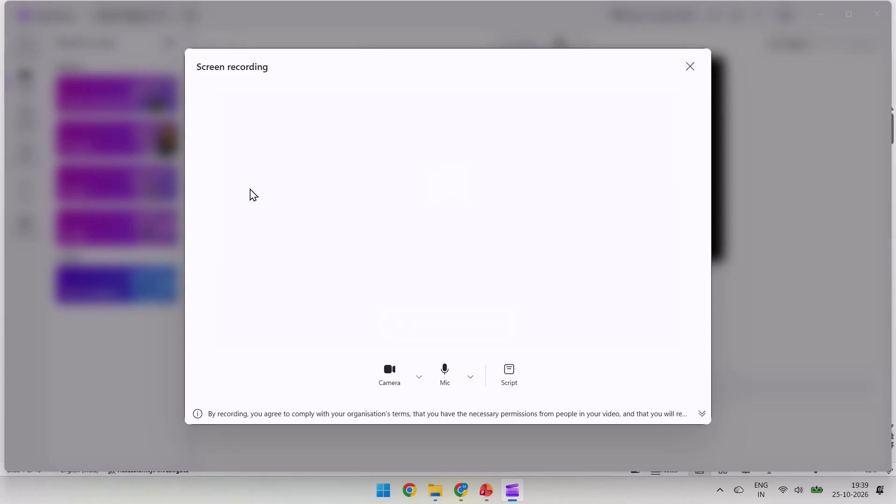
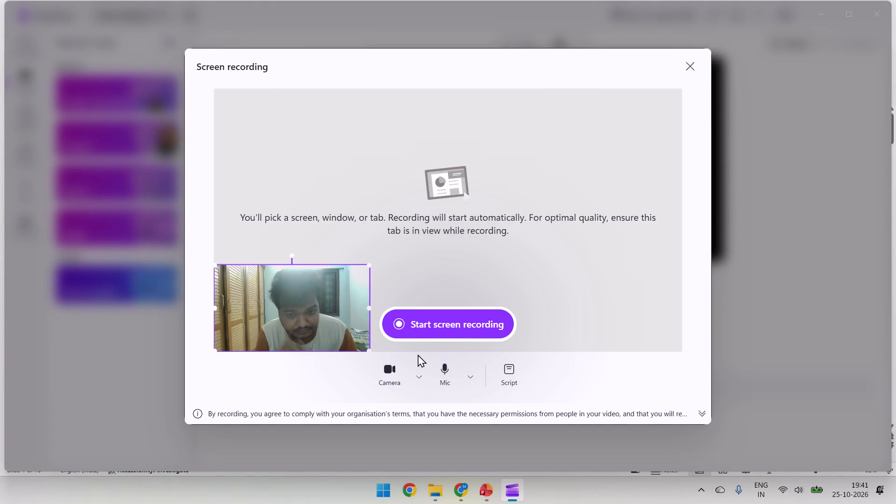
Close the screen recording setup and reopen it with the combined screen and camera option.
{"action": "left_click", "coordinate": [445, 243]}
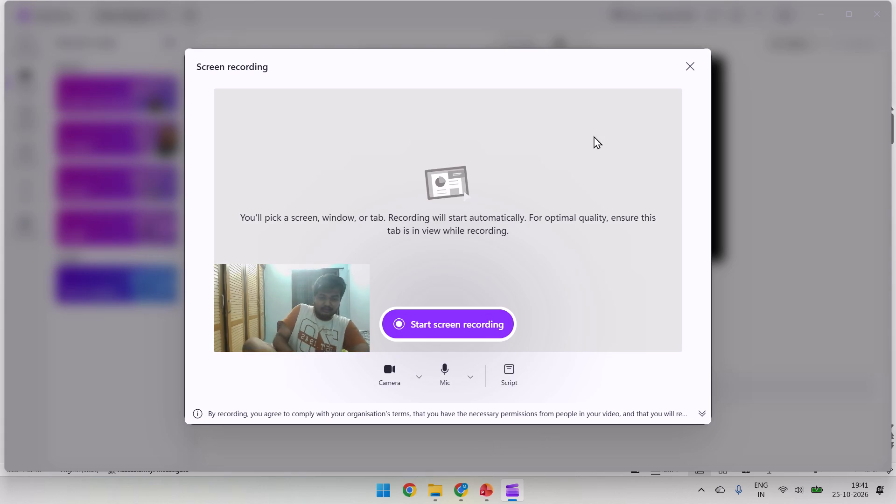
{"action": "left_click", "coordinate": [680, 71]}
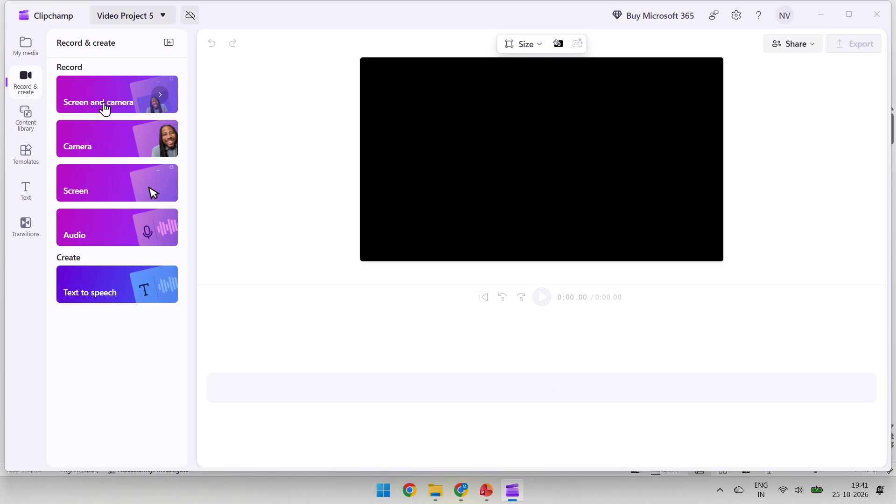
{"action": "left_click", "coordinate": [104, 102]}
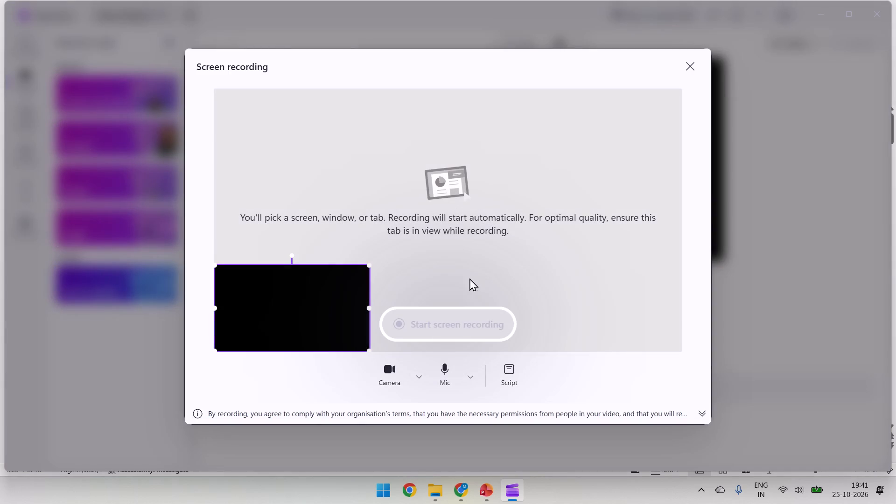
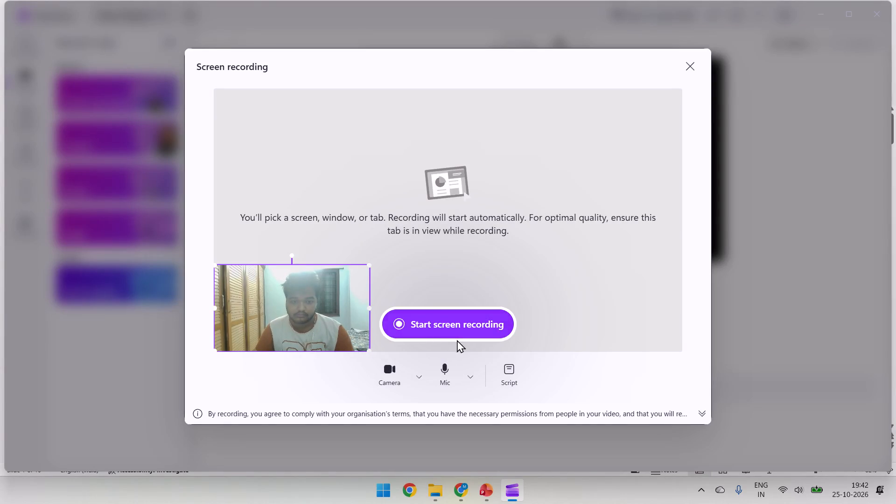
Back out of choosing a window to share, switch to PowerPoint and start the GRU presentation's slide show from the title slide.
{"action": "left_click", "coordinate": [458, 322]}
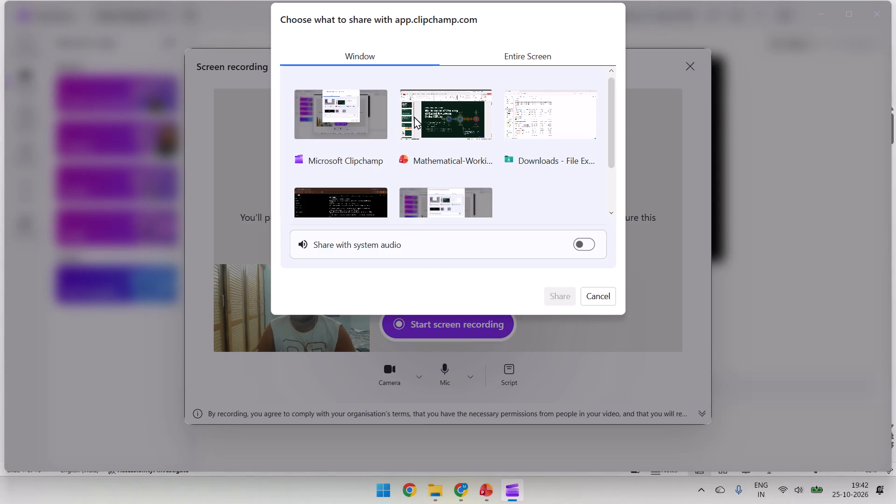
{"action": "left_click", "coordinate": [597, 301]}
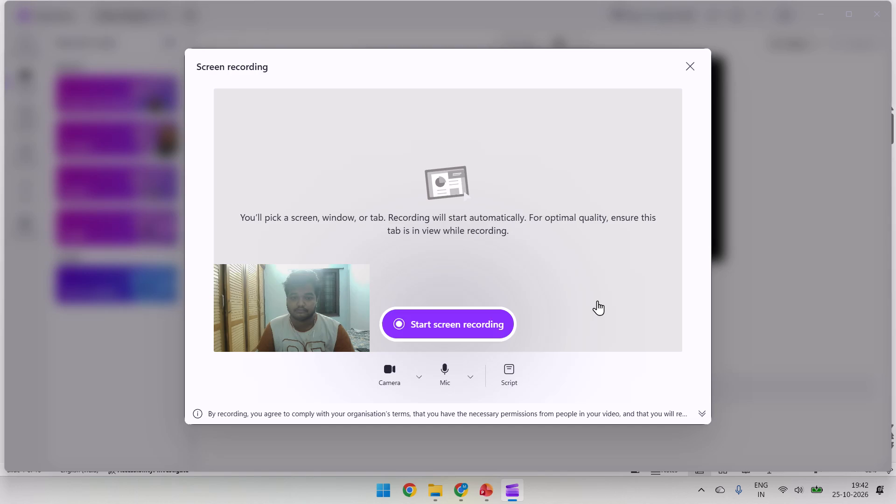
{"action": "left_click", "coordinate": [489, 497]}
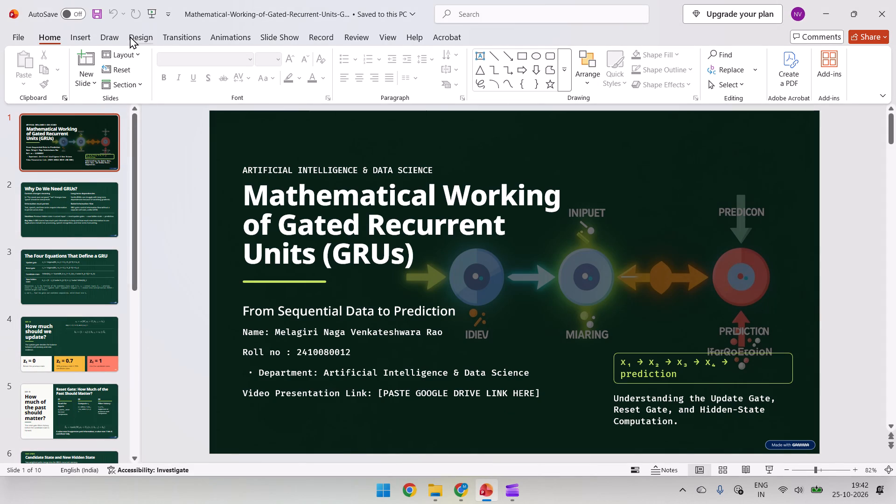
{"action": "key", "text": "F5"}
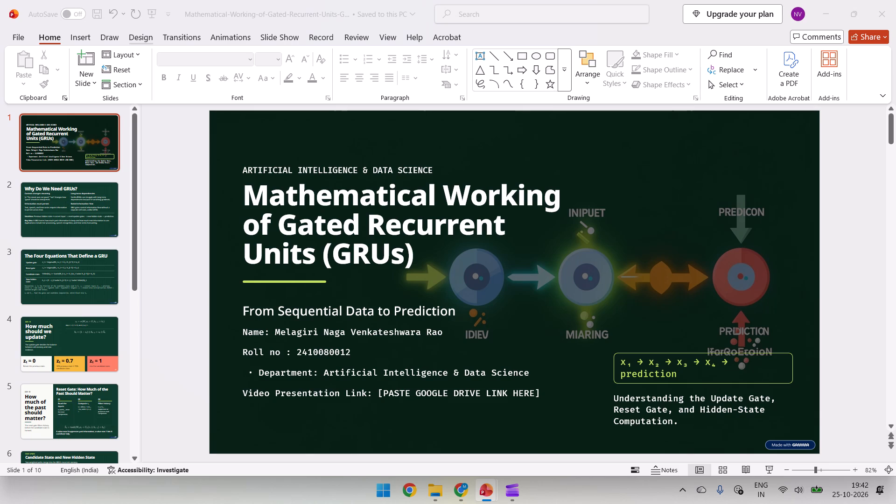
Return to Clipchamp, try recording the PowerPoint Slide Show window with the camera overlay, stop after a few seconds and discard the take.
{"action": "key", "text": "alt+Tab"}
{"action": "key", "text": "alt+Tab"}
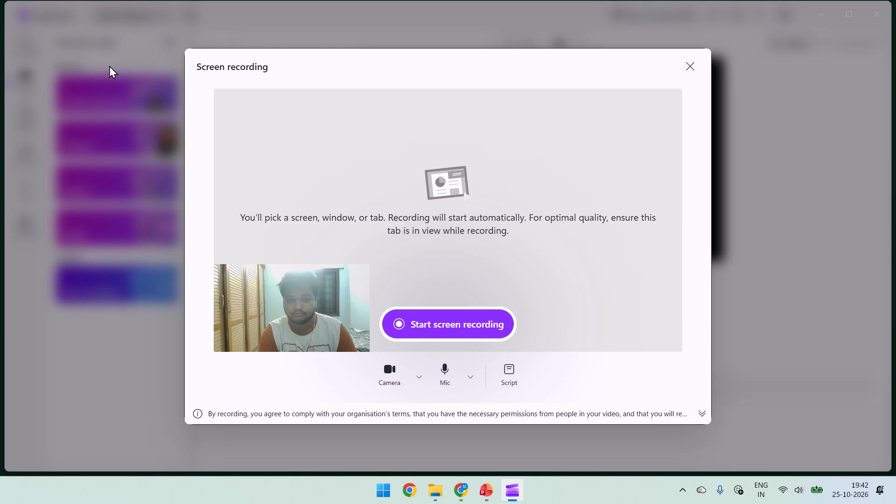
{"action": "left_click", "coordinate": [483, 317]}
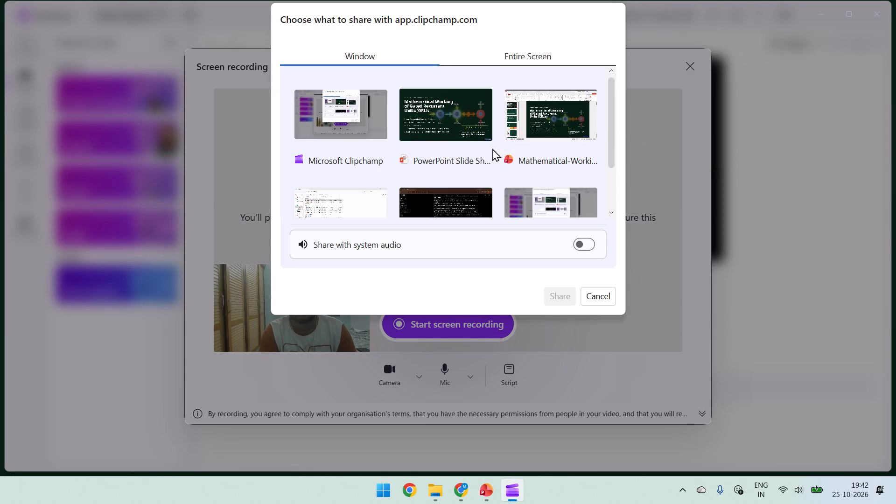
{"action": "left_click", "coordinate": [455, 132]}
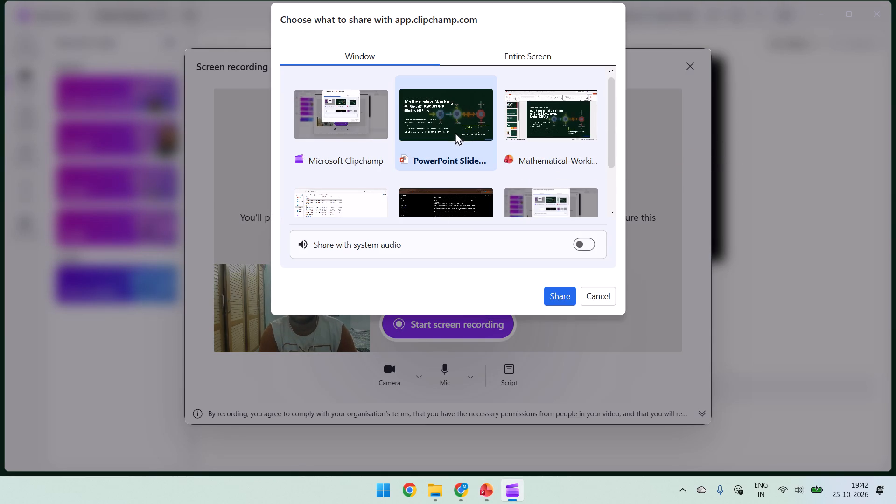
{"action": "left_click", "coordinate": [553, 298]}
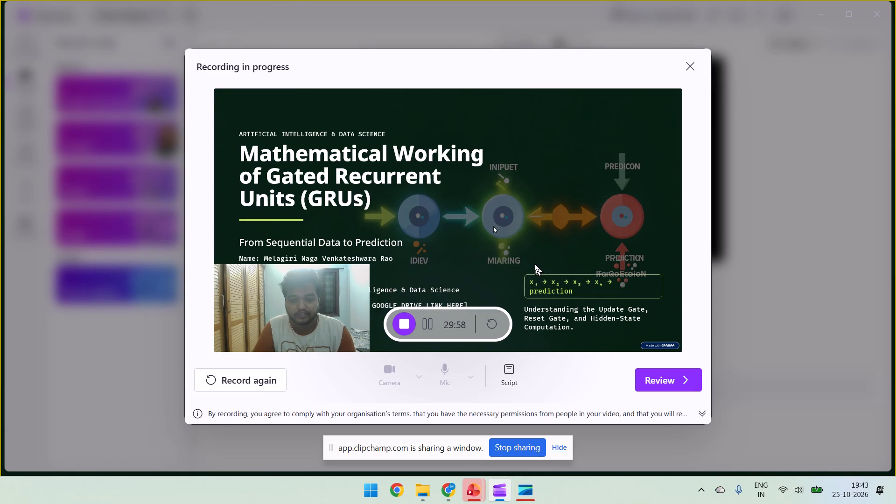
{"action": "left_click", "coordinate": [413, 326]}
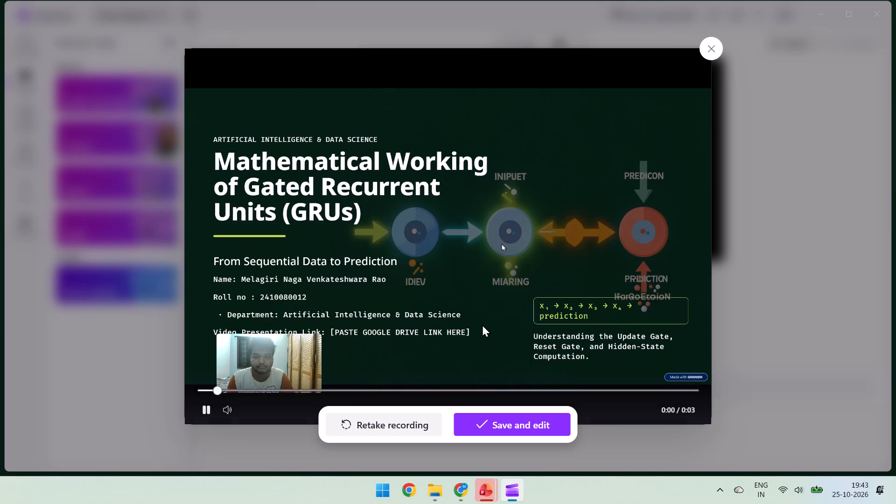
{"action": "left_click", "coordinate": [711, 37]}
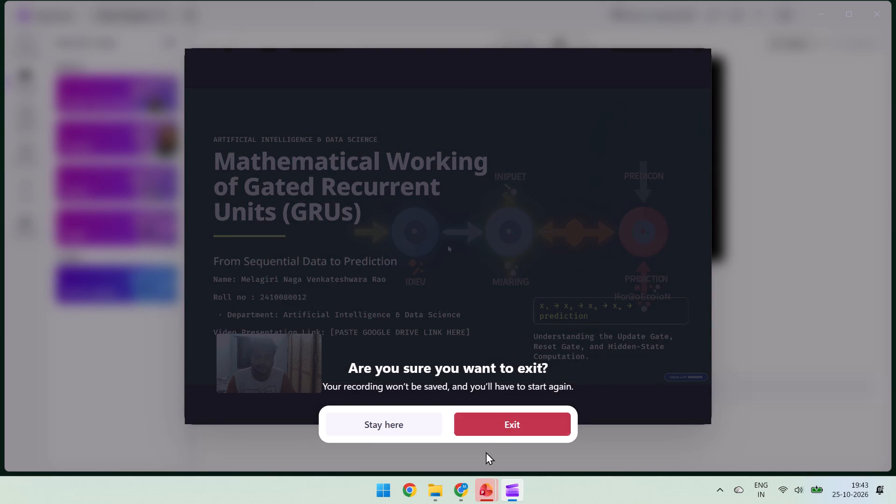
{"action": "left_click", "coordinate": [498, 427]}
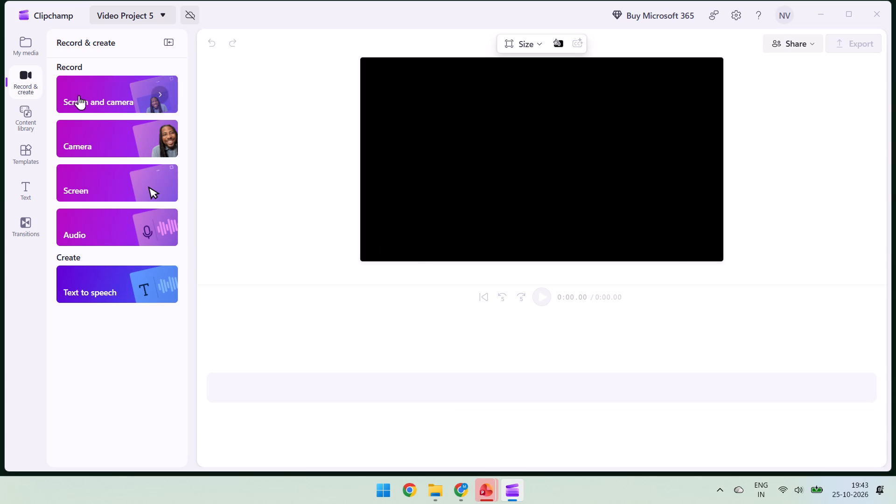
Set up a new screen and camera recording and shrink the camera overlay in the frame's lower-left corner.
{"action": "left_click", "coordinate": [79, 95]}
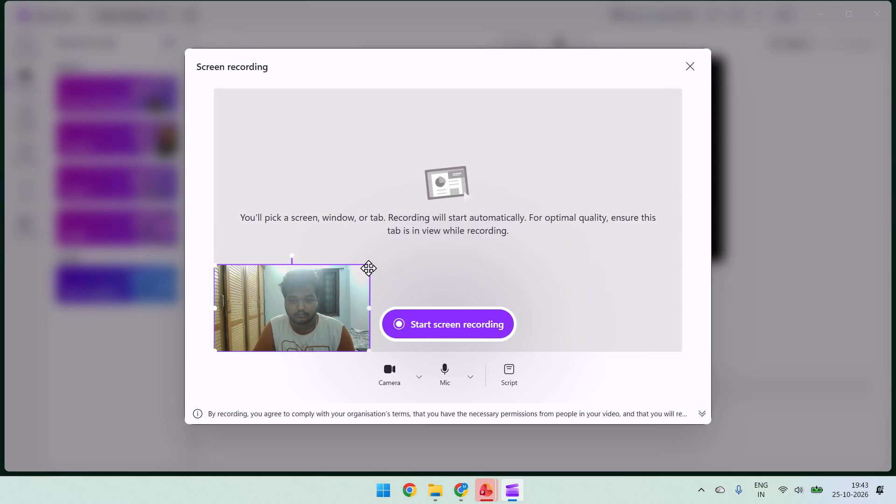
{"action": "left_click_drag", "start_coordinate": [368, 264], "coordinate": [334, 287]}
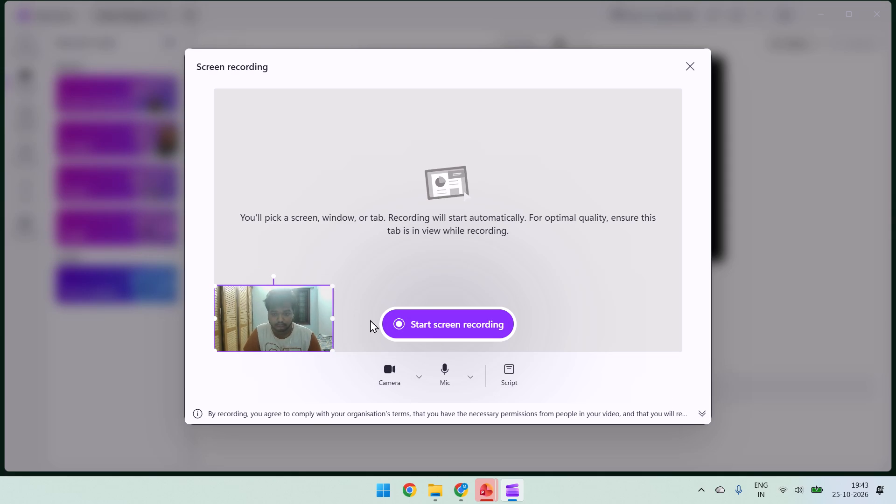
Record the title slide from the PowerPoint Slide Show window, shrink the camera overlay further, and pause the recording.
{"action": "left_click", "coordinate": [402, 320]}
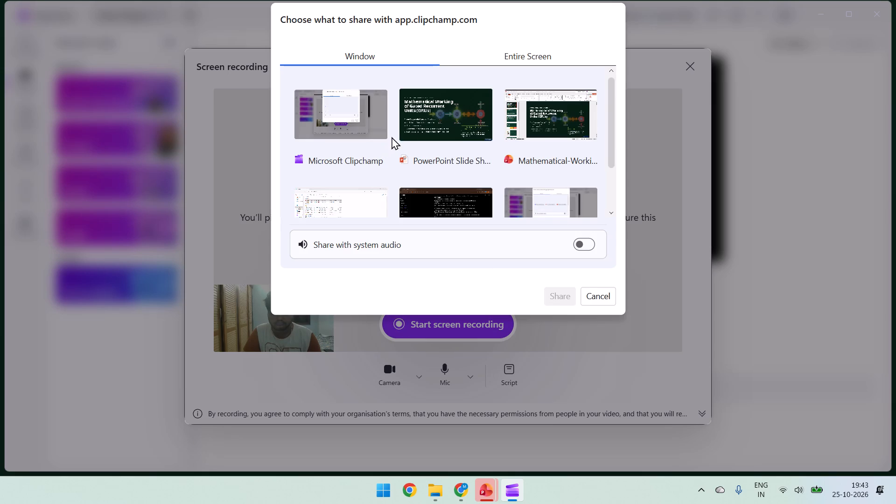
{"action": "left_click", "coordinate": [449, 132]}
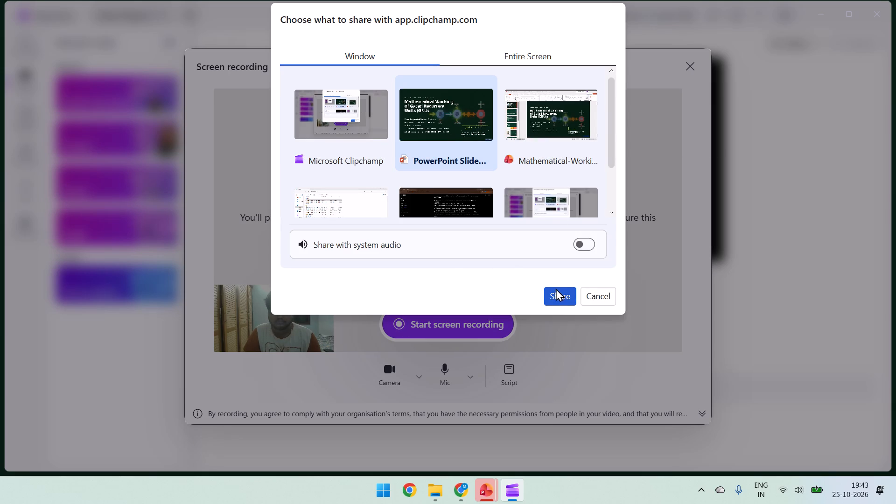
{"action": "left_click", "coordinate": [552, 294]}
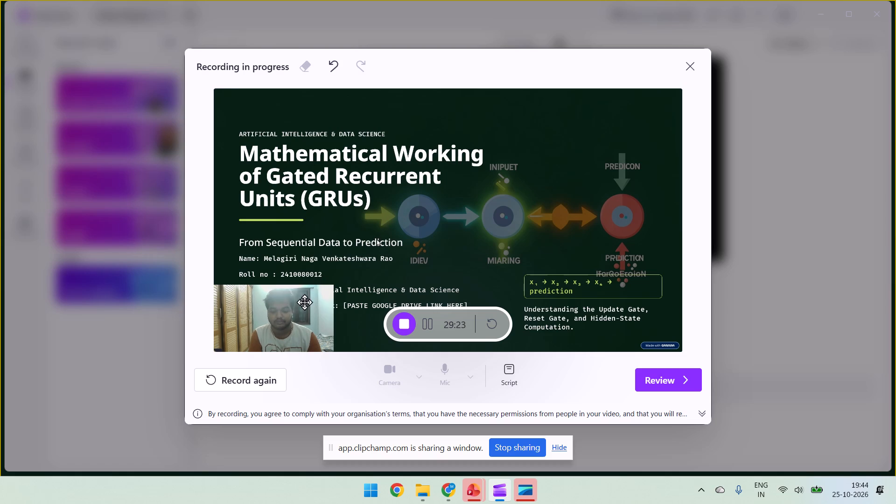
{"action": "left_click", "coordinate": [301, 322]}
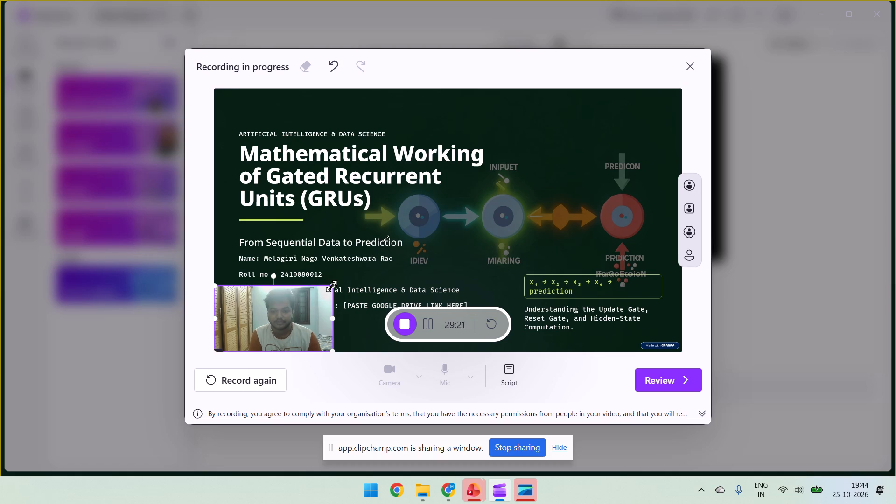
{"action": "left_click_drag", "start_coordinate": [333, 286], "coordinate": [312, 300]}
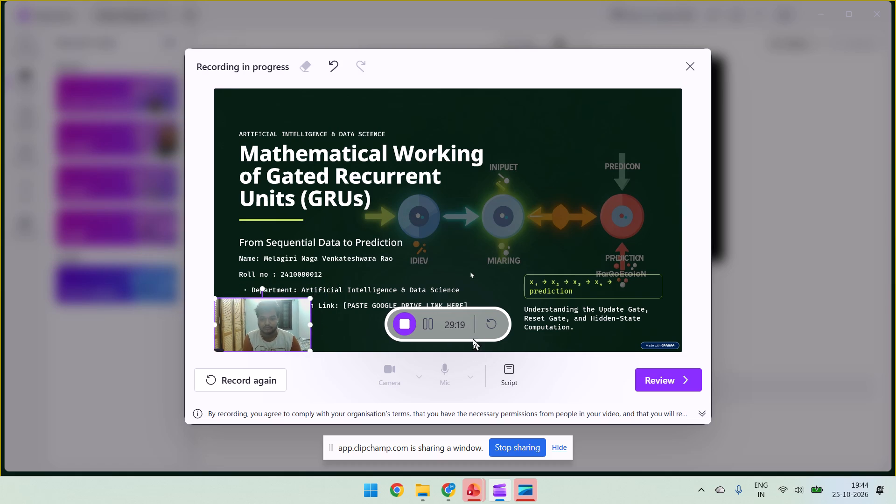
{"action": "left_click", "coordinate": [425, 322]}
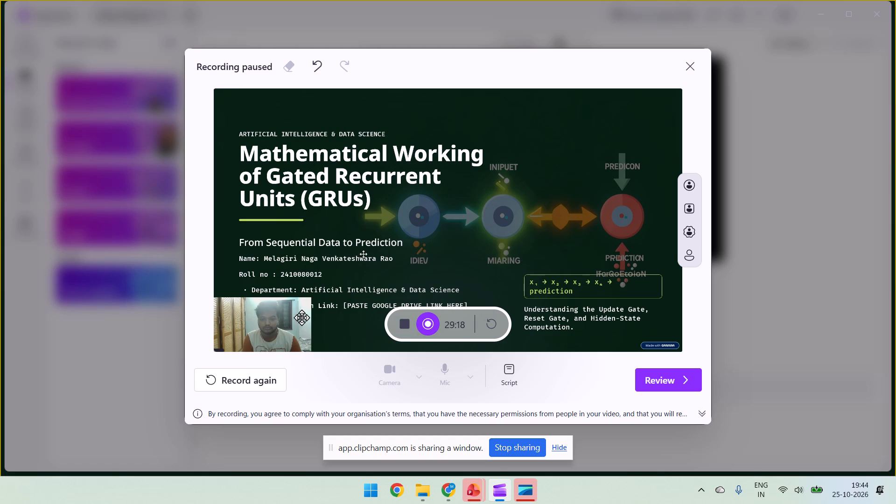
{"action": "left_click", "coordinate": [292, 307]}
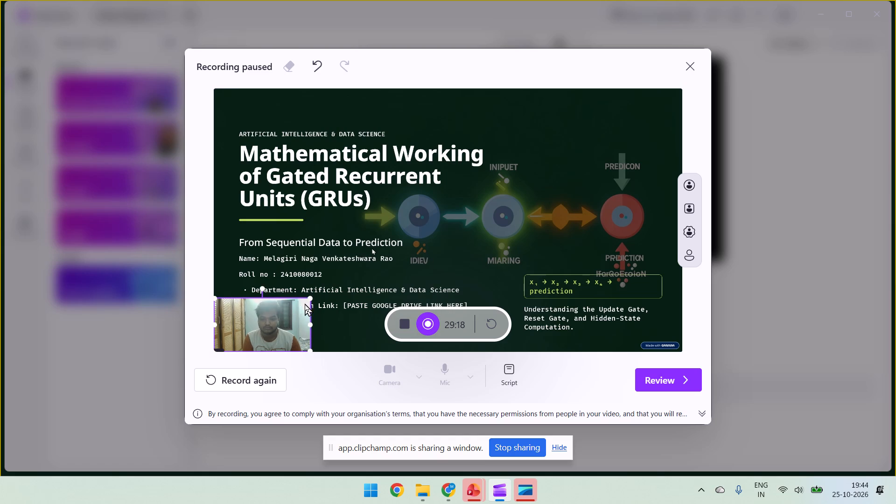
{"action": "left_click", "coordinate": [310, 300]}
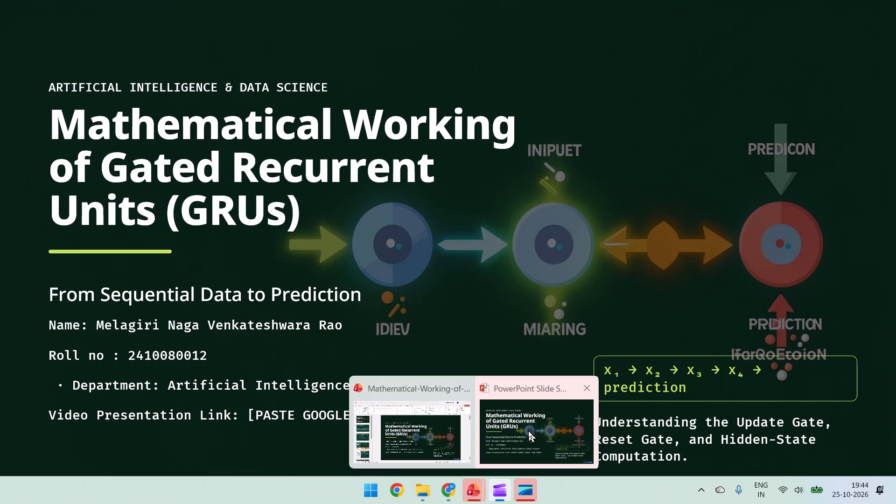
Advance the slide show to "Why Do We Need GRUs?", resume recording to present that slide, and pause when finished.
{"action": "left_click", "coordinate": [528, 430]}
{"action": "key", "text": "Right"}
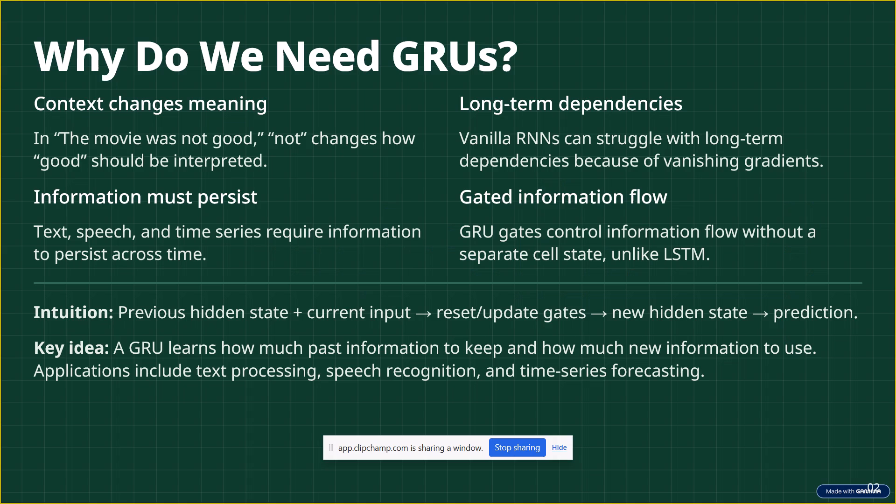
{"action": "key", "text": "alt+Tab"}
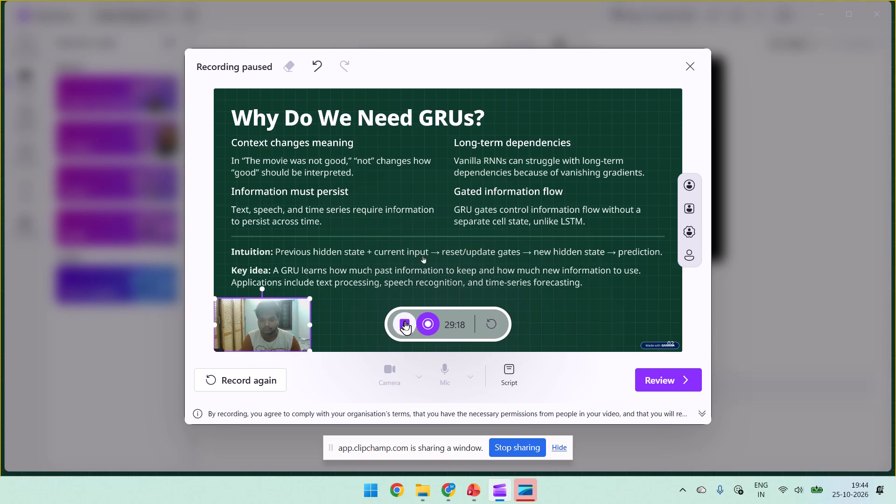
{"action": "left_click", "coordinate": [427, 324]}
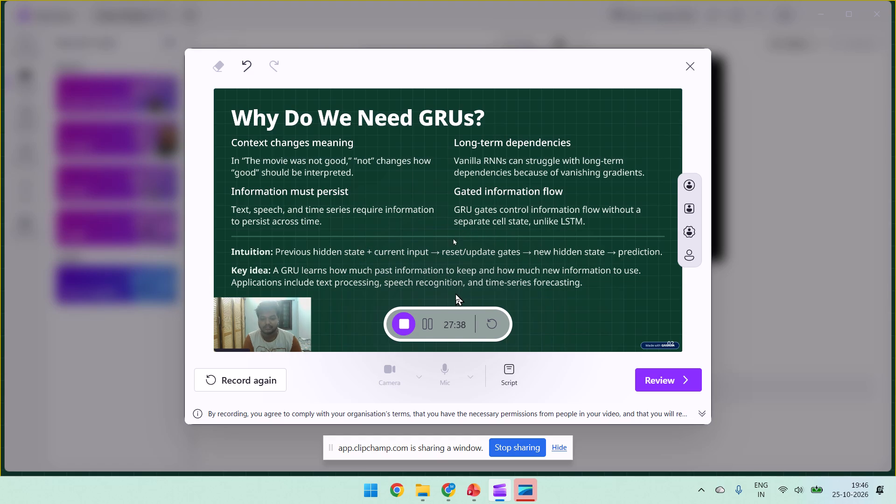
{"action": "left_click", "coordinate": [426, 317]}
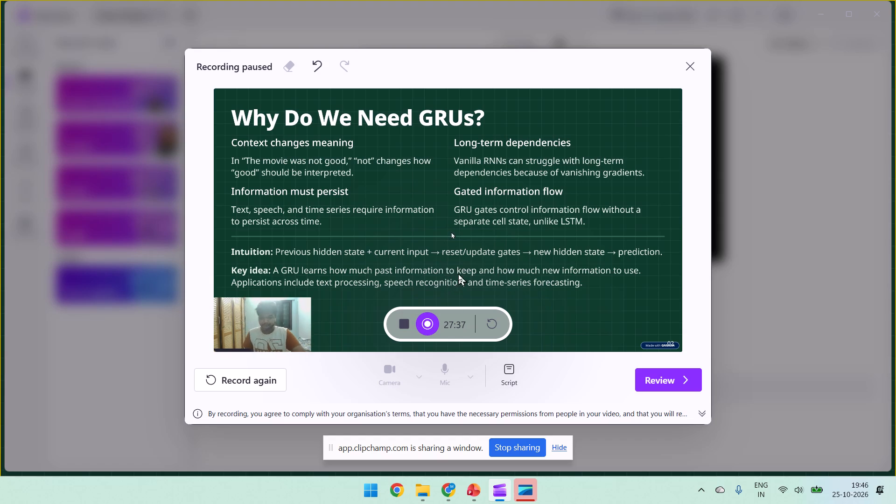
Advance the slide show to "The Four Equations That Define a GRU" and move the camera overlay to the slide's lower-right corner.
{"action": "key", "text": "alt+Tab"}
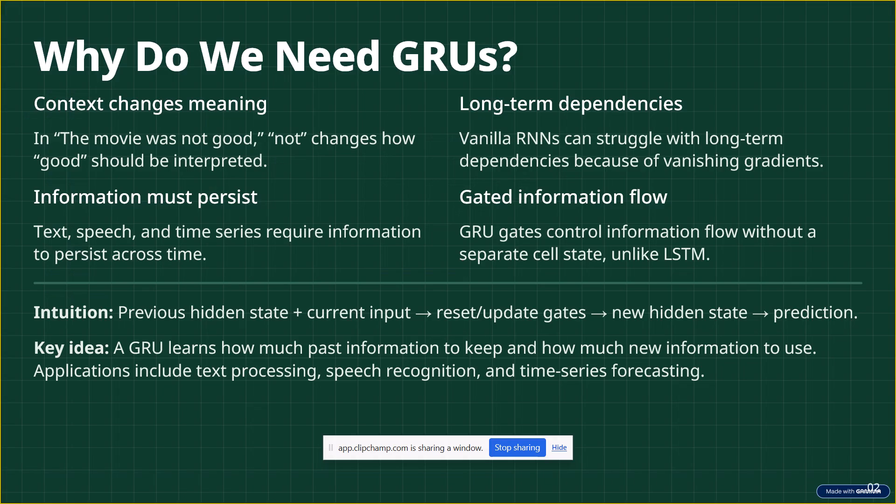
{"action": "key", "text": "Right"}
{"action": "key", "text": "alt+Tab"}
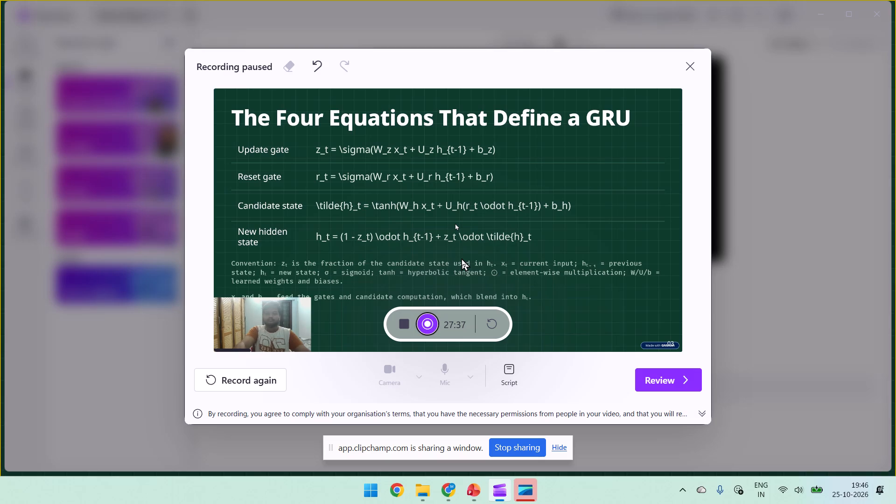
{"action": "left_click", "coordinate": [294, 313]}
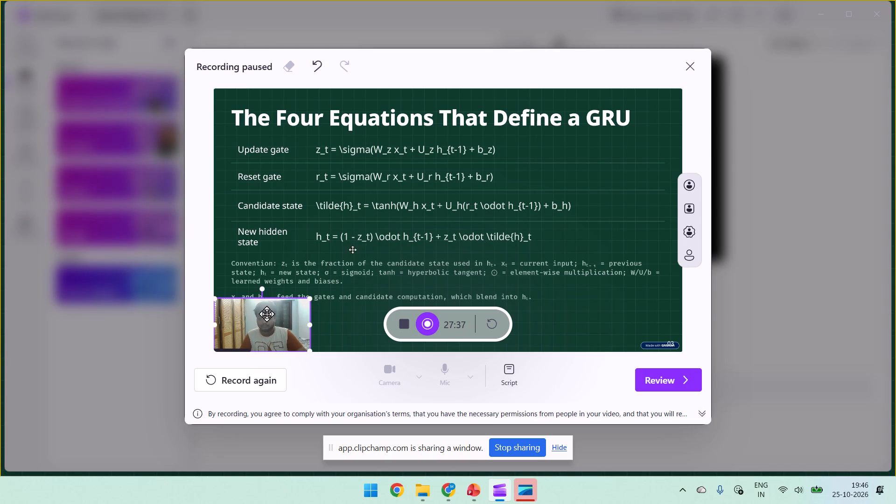
{"action": "left_click_drag", "start_coordinate": [267, 315], "coordinate": [645, 315]}
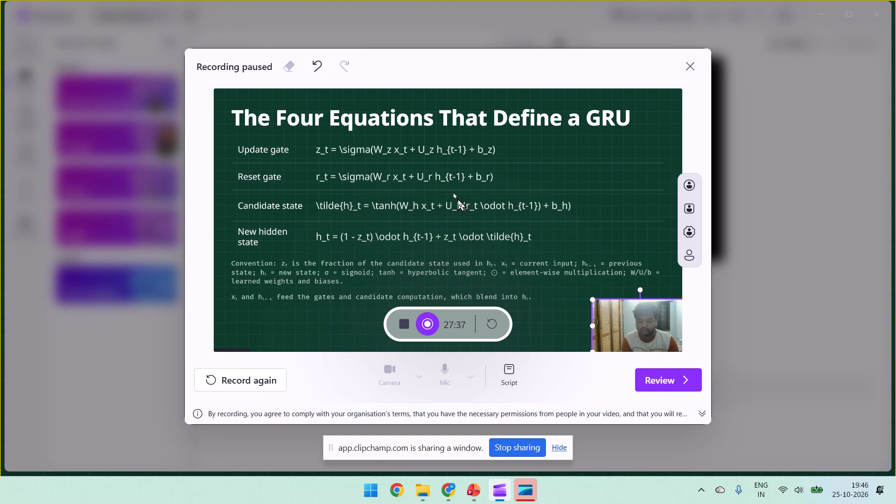
Resume recording to present the four GRU equations slide, and pause when finished.
{"action": "left_click", "coordinate": [425, 323]}
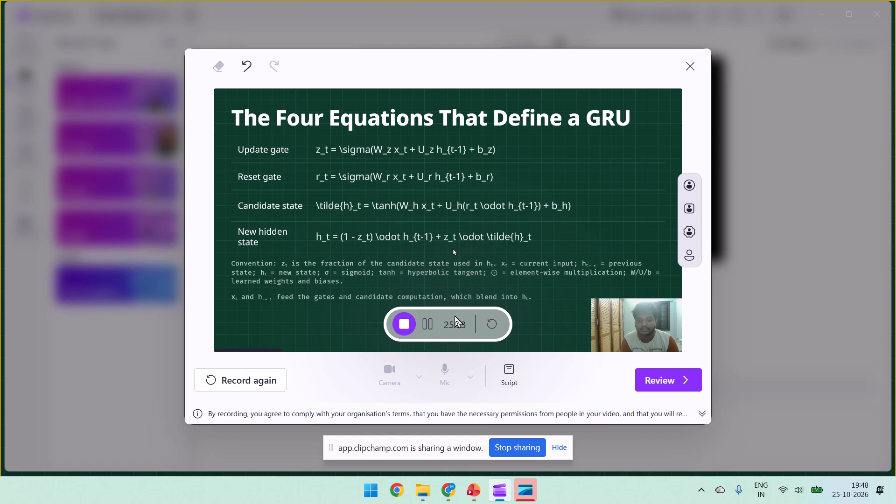
{"action": "left_click", "coordinate": [432, 322]}
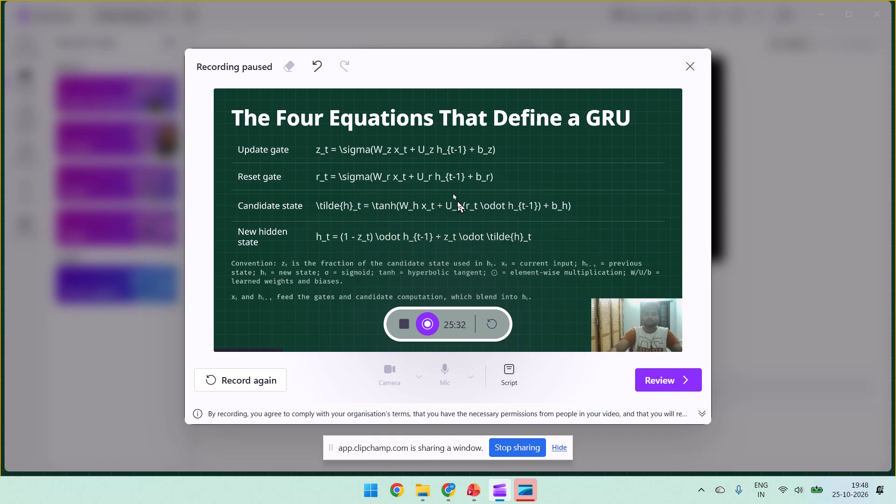
Advance the slide show to "How much should we update?" and move the camera overlay just above the zₜ = 1 card.
{"action": "key", "text": "alt+Tab"}
{"action": "key", "text": "Right"}
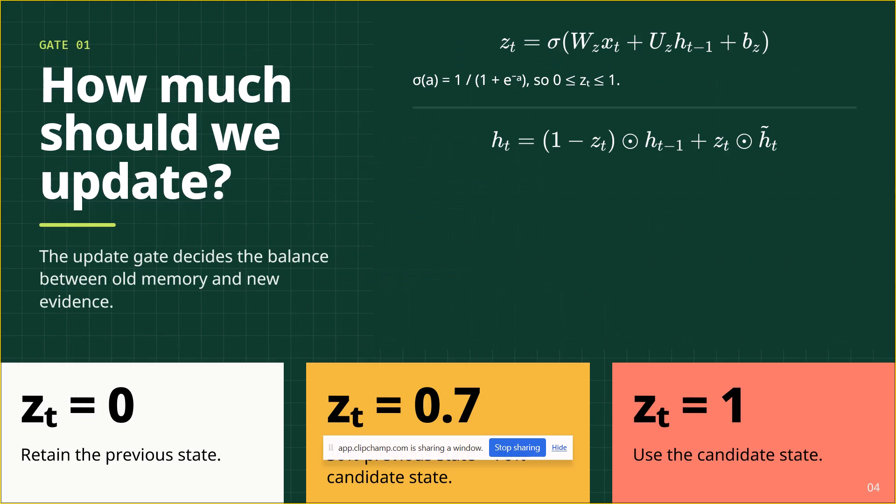
{"action": "key", "text": "alt+Tab"}
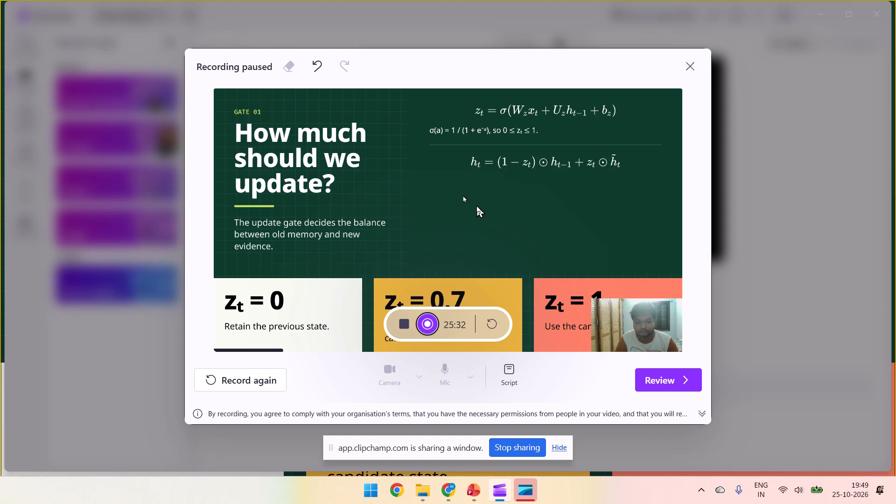
{"action": "left_click", "coordinate": [623, 317]}
{"action": "left_click_drag", "start_coordinate": [621, 322], "coordinate": [609, 244]}
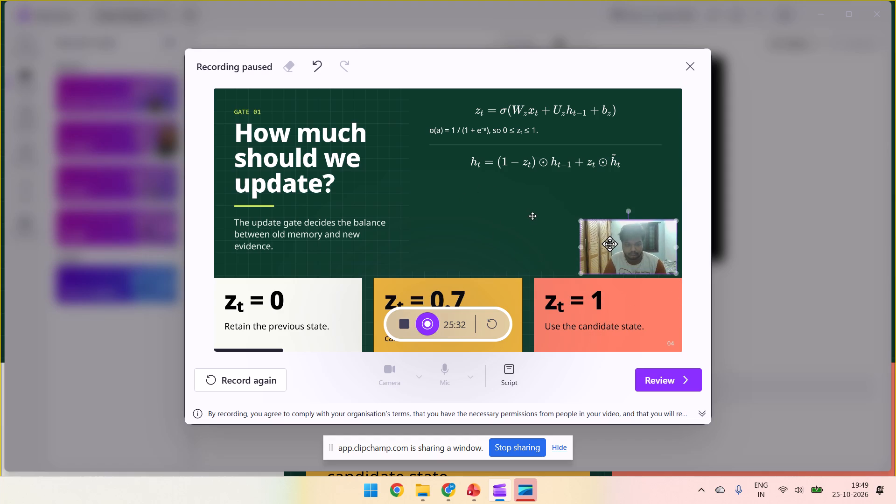
{"action": "left_click_drag", "start_coordinate": [609, 244], "coordinate": [609, 246]}
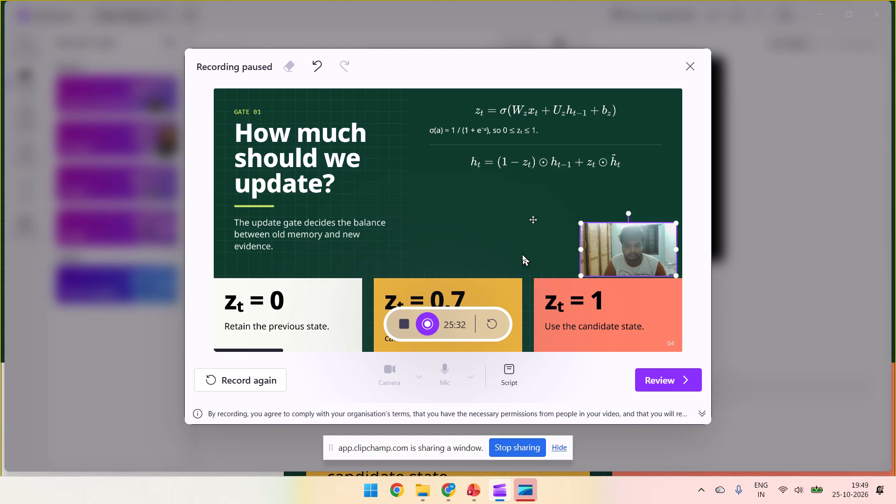
Resume recording to present the update gate slide, and pause when finished.
{"action": "left_click", "coordinate": [431, 322]}
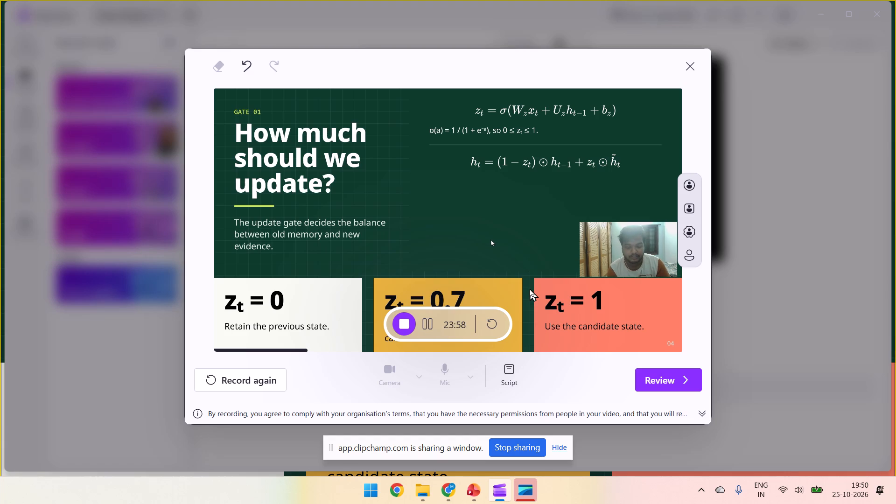
{"action": "left_click", "coordinate": [423, 320]}
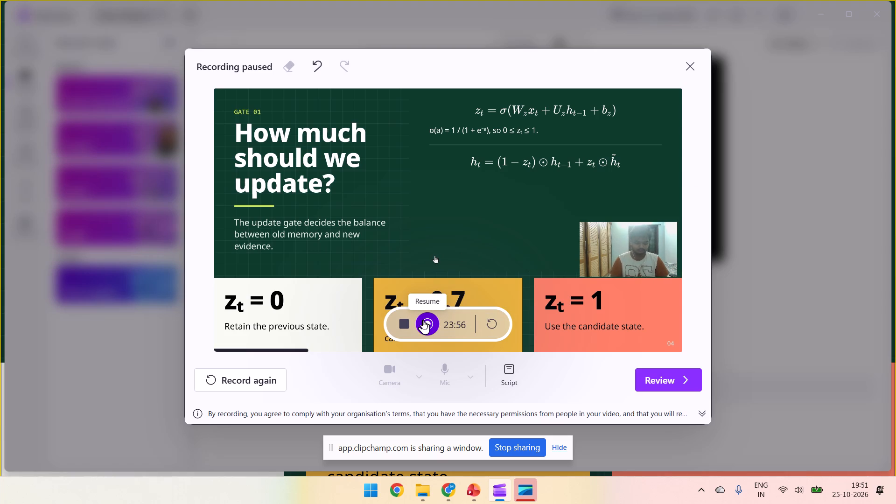
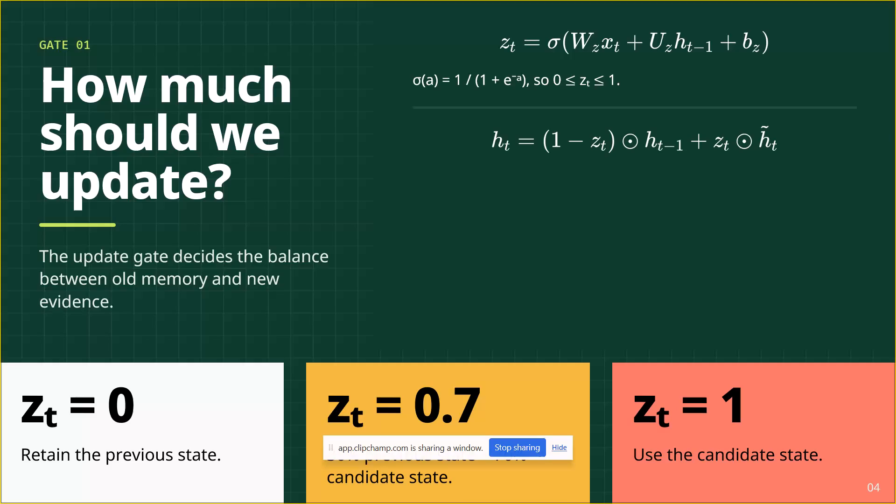
Advance the slide show to the reset gate slide, "How much of the past should matter?".
{"action": "key", "text": "Right"}
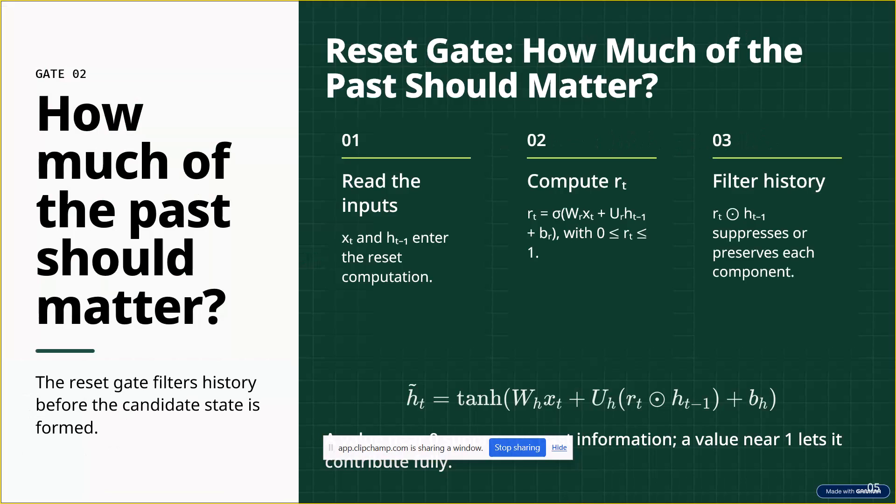
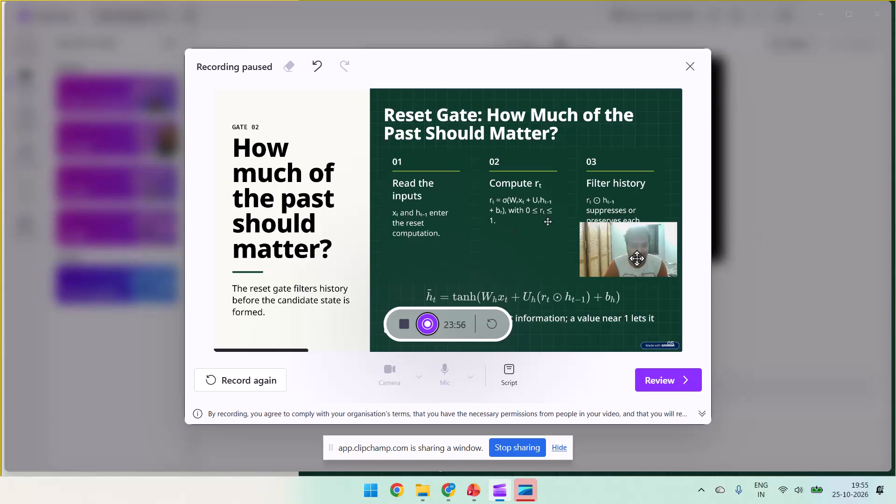
Shrink the webcam overlay slightly and fit it in the gap between the "Filter history" text and the candidate state equation.
{"action": "left_click_drag", "start_coordinate": [637, 258], "coordinate": [619, 279]}
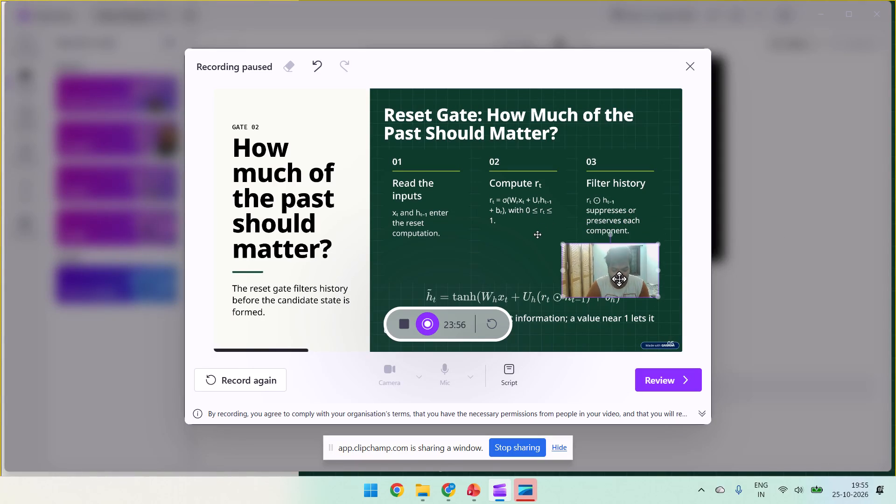
{"action": "left_click_drag", "start_coordinate": [619, 279], "coordinate": [614, 270]}
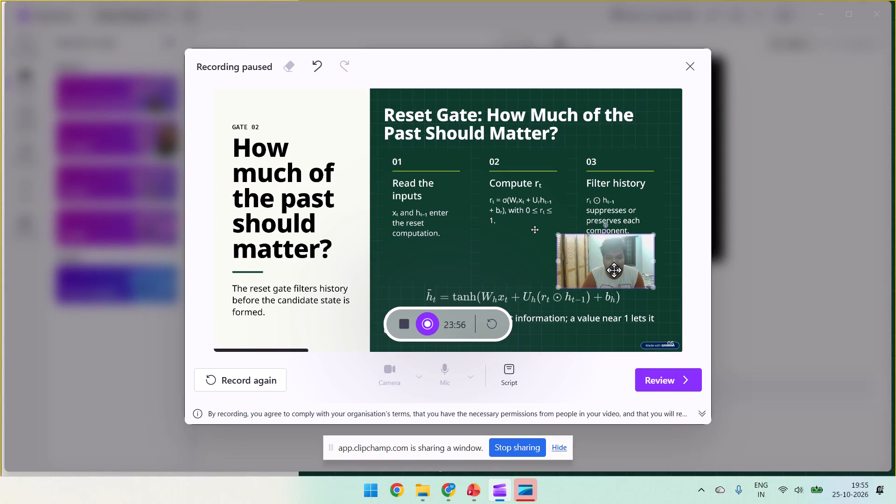
{"action": "left_click_drag", "start_coordinate": [614, 270], "coordinate": [551, 275]}
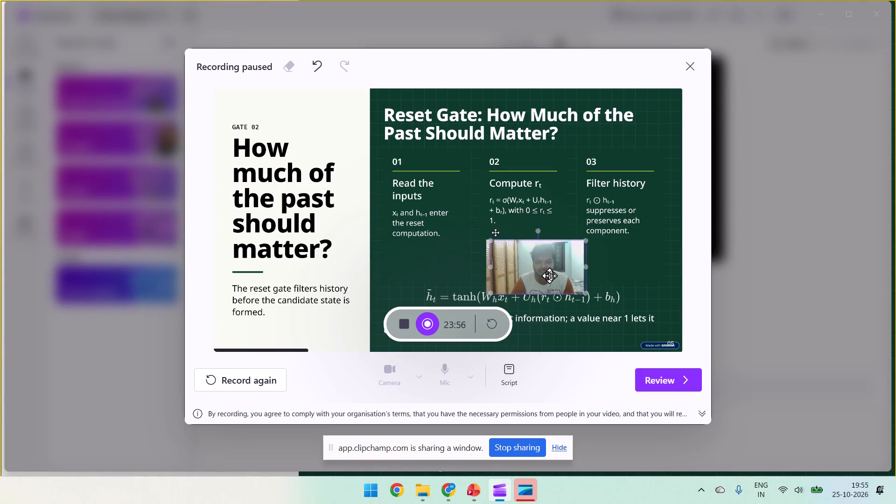
{"action": "left_click_drag", "start_coordinate": [551, 275], "coordinate": [597, 273]}
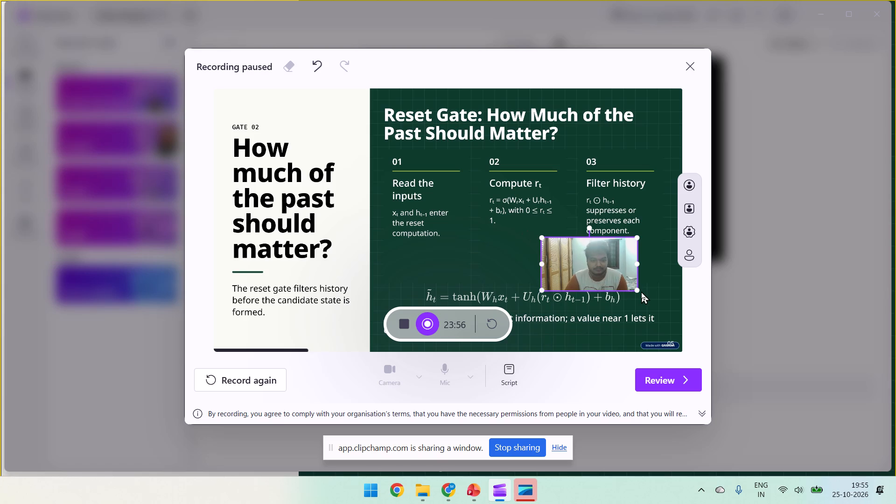
{"action": "left_click_drag", "start_coordinate": [637, 289], "coordinate": [631, 286]}
{"action": "left_click", "coordinate": [592, 264]}
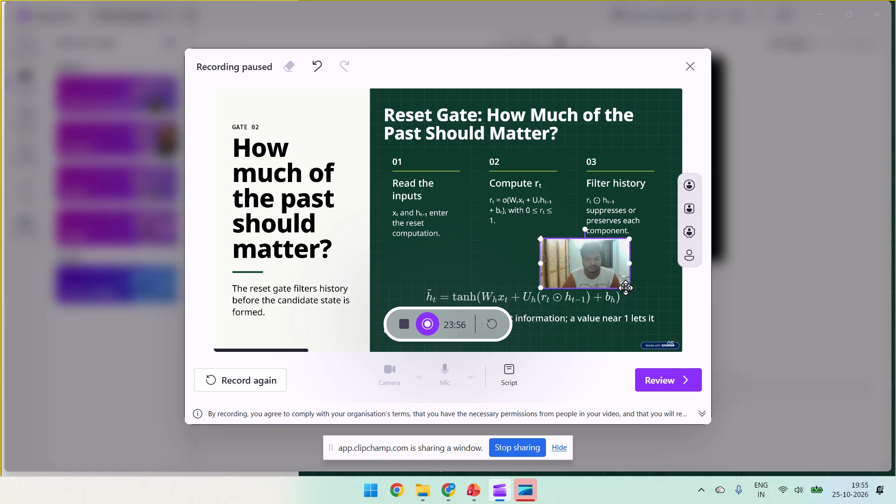
{"action": "left_click_drag", "start_coordinate": [627, 289], "coordinate": [620, 285]}
{"action": "left_click_drag", "start_coordinate": [593, 265], "coordinate": [604, 267]}
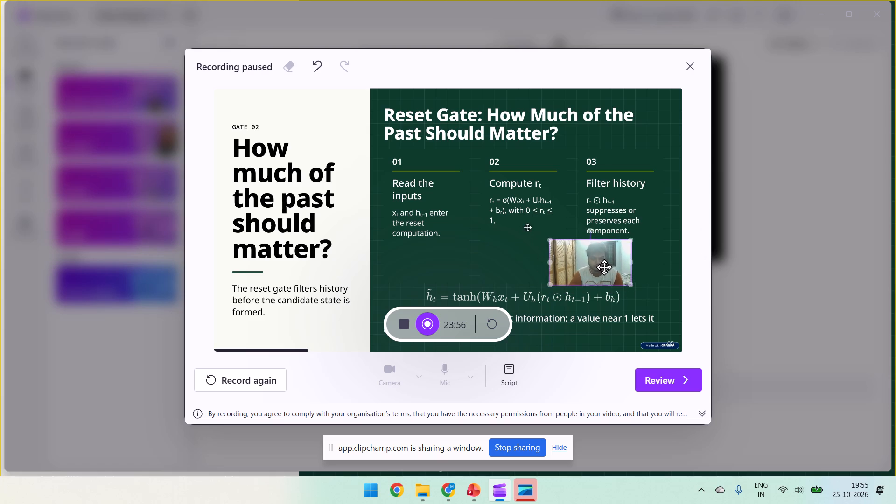
{"action": "left_click_drag", "start_coordinate": [604, 267], "coordinate": [609, 267]}
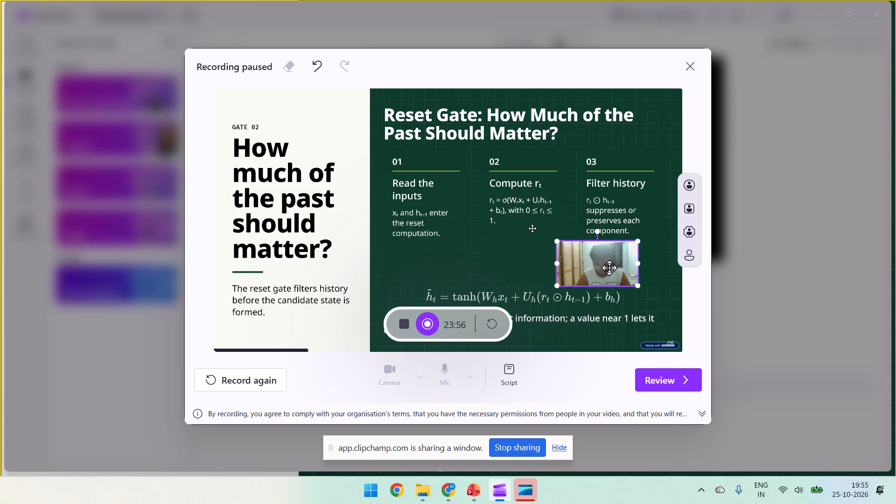
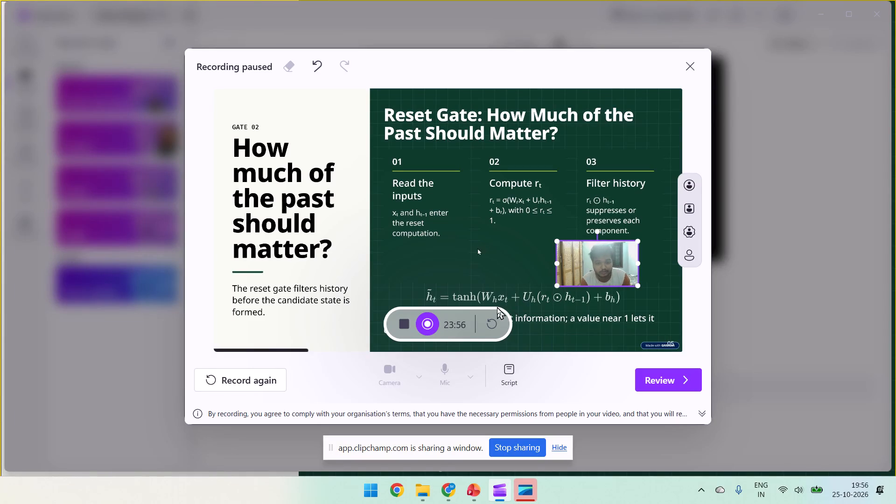
Resume recording and present the Reset Gate slide in two consecutive segments, pausing the recording after each one.
{"action": "left_click", "coordinate": [427, 320]}
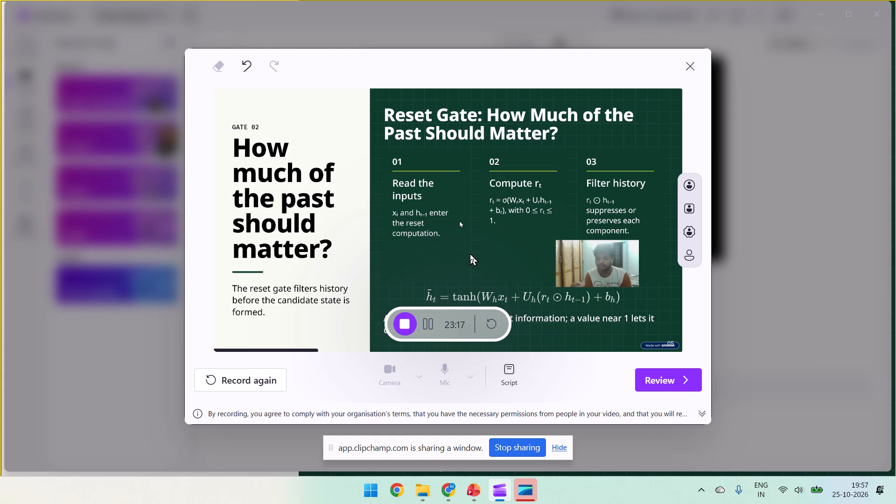
{"action": "left_click", "coordinate": [424, 327]}
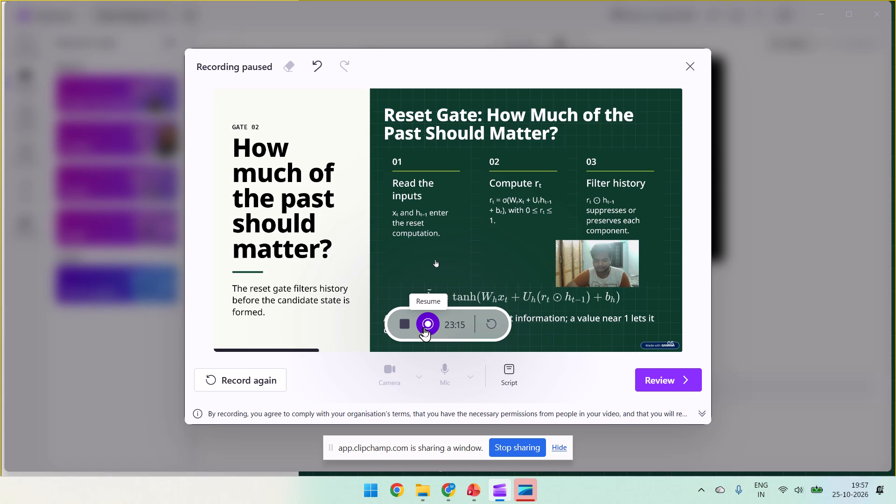
{"action": "left_click", "coordinate": [429, 329]}
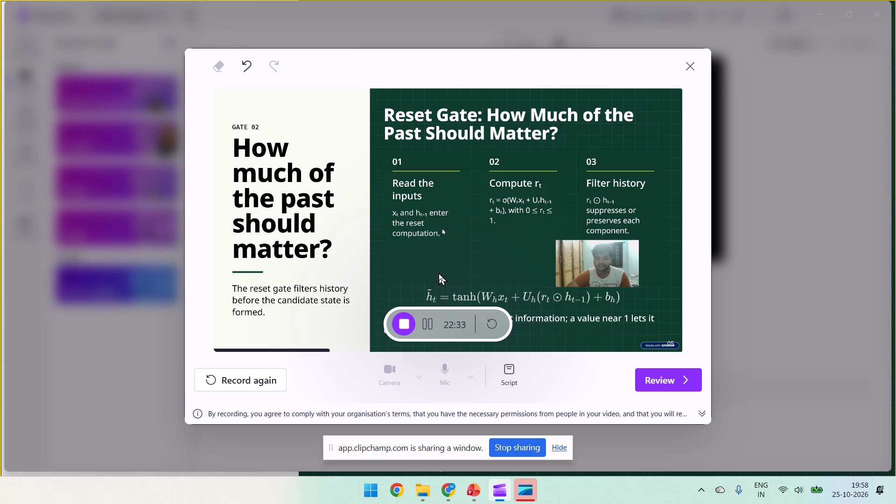
{"action": "left_click", "coordinate": [431, 317]}
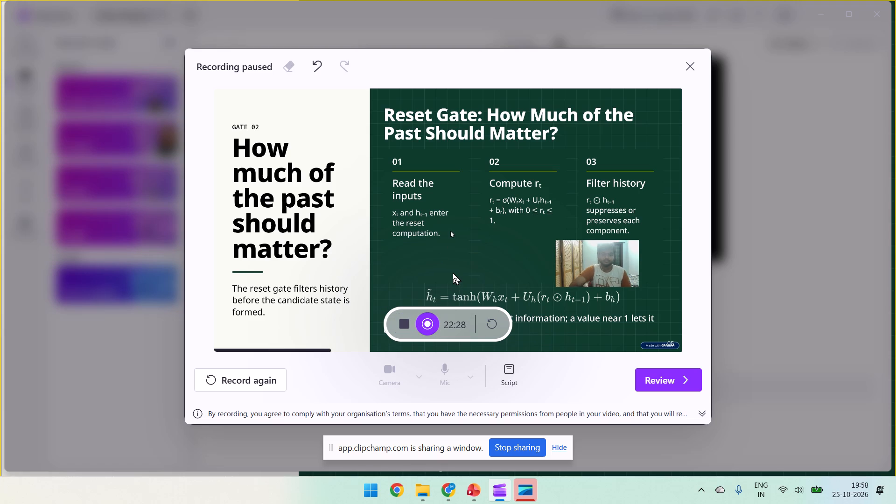
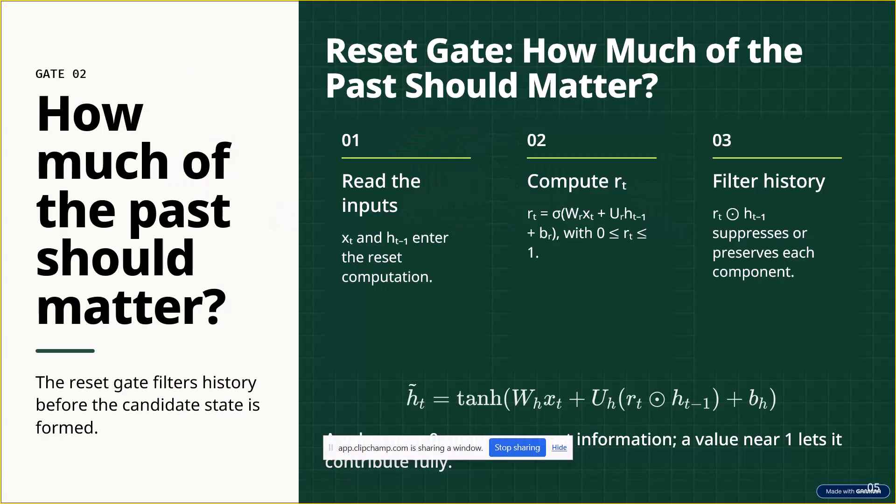
Advance the slideshow to Candidate State and New Hidden State, record its presentation in Clipchamp, and pause the recording.
{"action": "key", "text": "Right"}
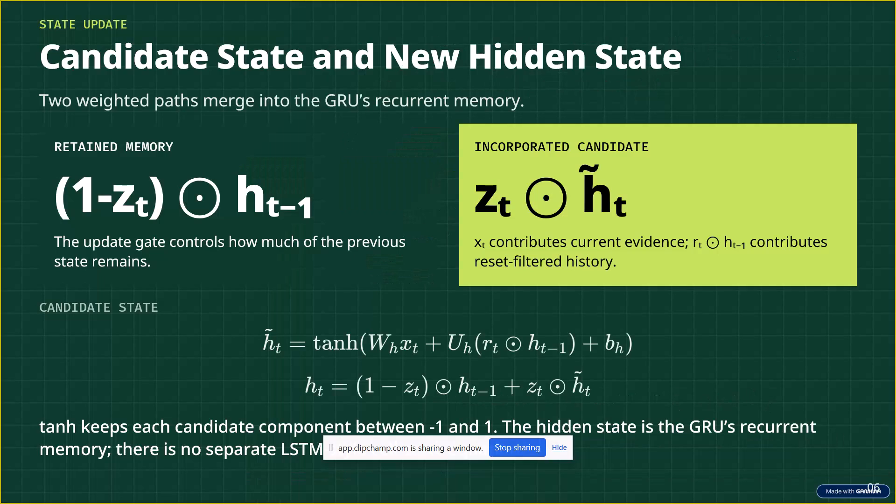
{"action": "key", "text": "alt+Tab"}
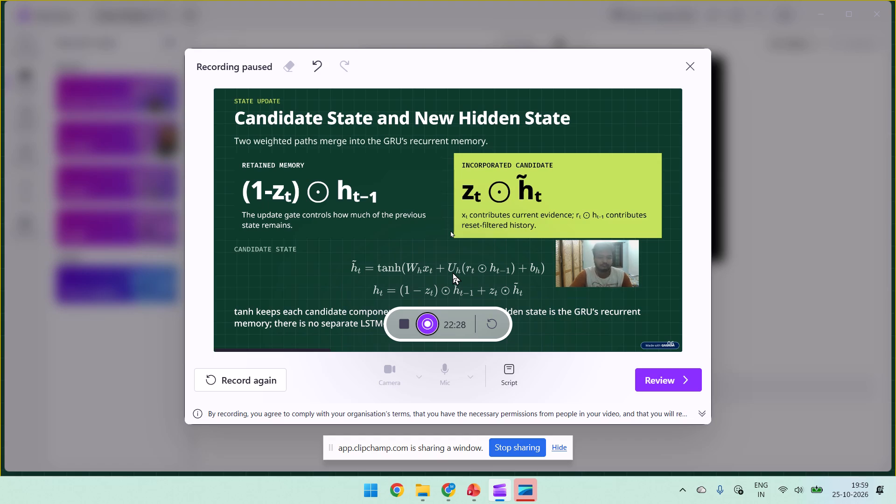
{"action": "left_click", "coordinate": [428, 321]}
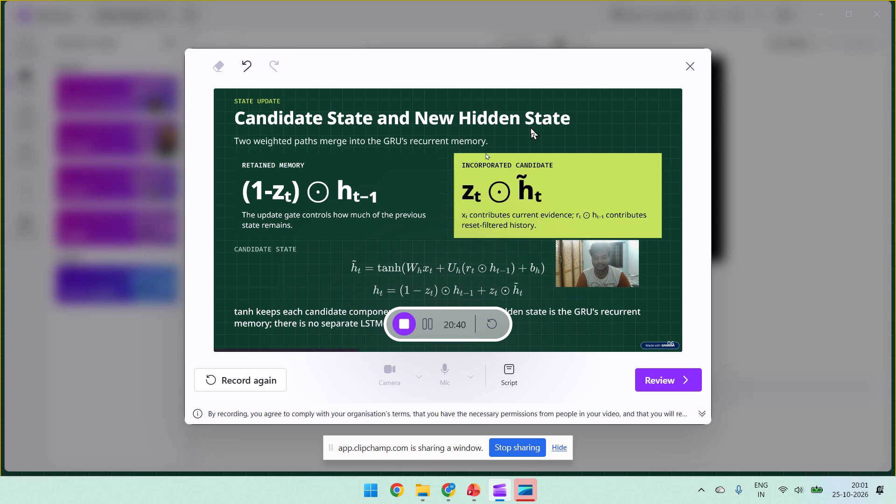
{"action": "left_click", "coordinate": [431, 315]}
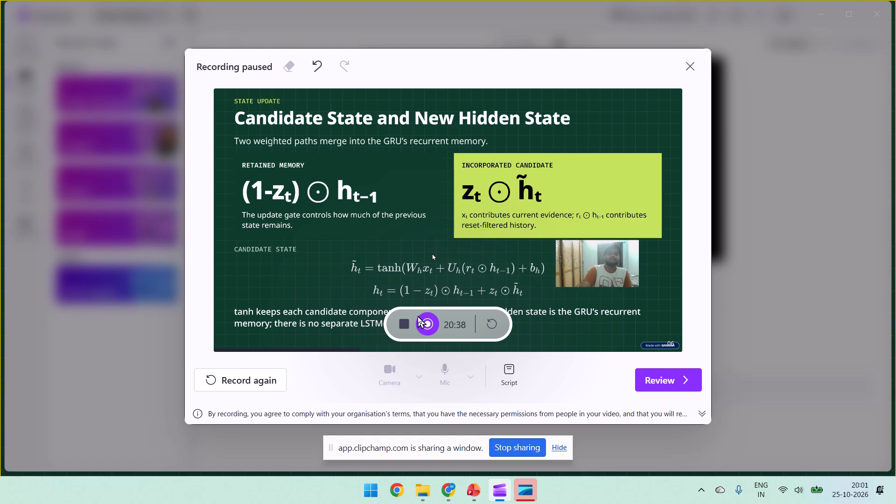
Record the Complete Numerical Example slide with the webcam overlay moved below the text in its green left column, pausing the recording at the end.
{"action": "key", "text": "alt+Tab"}
{"action": "key", "text": "Right"}
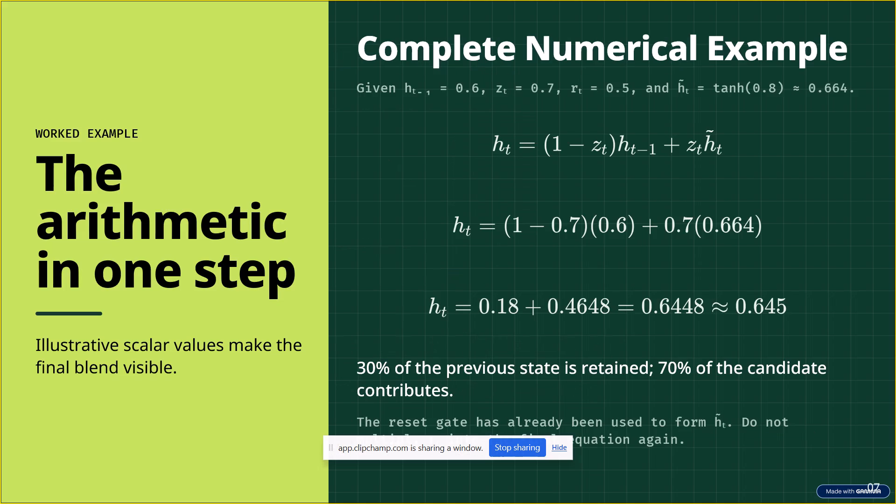
{"action": "key", "text": "alt+Tab"}
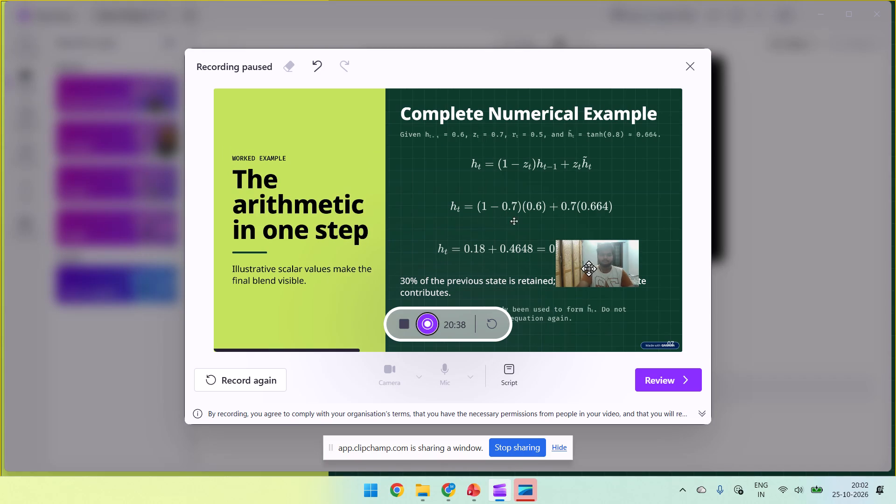
{"action": "left_click_drag", "start_coordinate": [593, 266], "coordinate": [268, 326]}
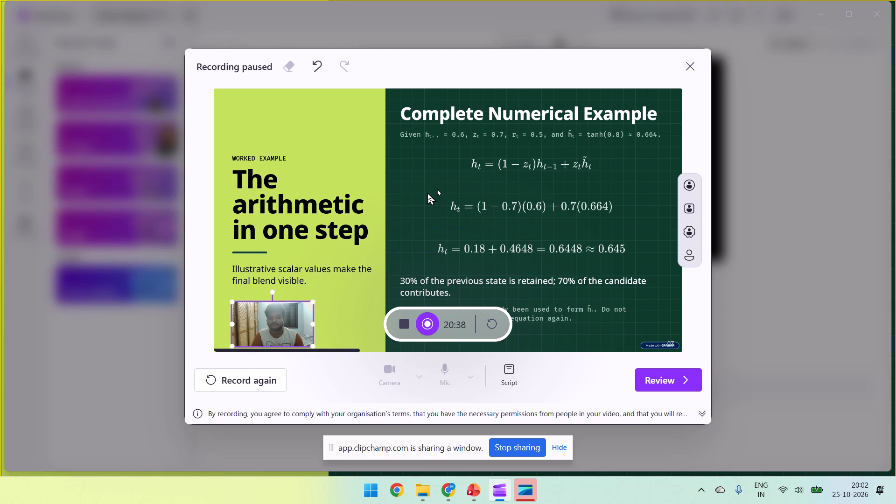
{"action": "left_click", "coordinate": [426, 317]}
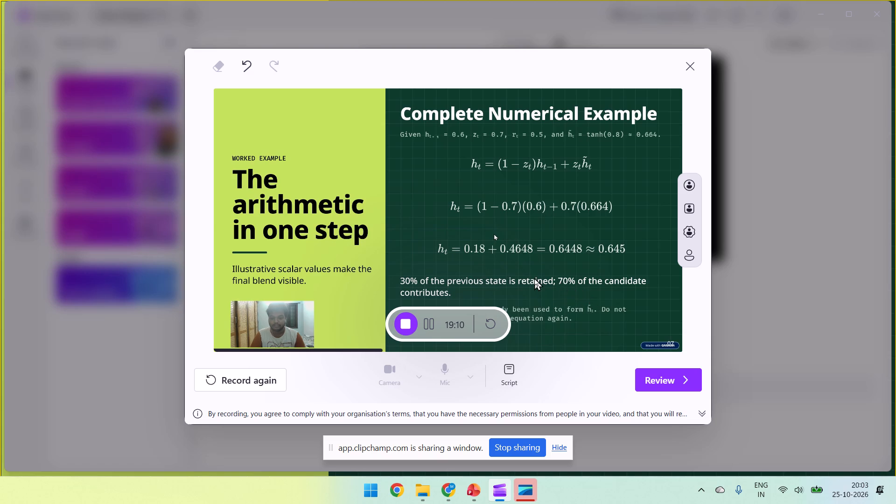
{"action": "left_click", "coordinate": [424, 316]}
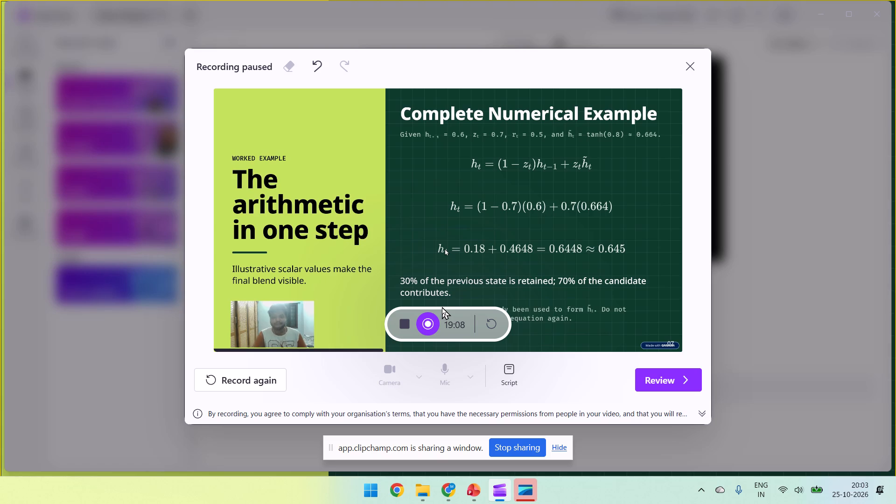
Advance the slideshow to From Hidden State to Prediction and nudge the webcam overlay closer to the slide's lower-left corner.
{"action": "key", "text": "alt+Tab"}
{"action": "key", "text": "Right"}
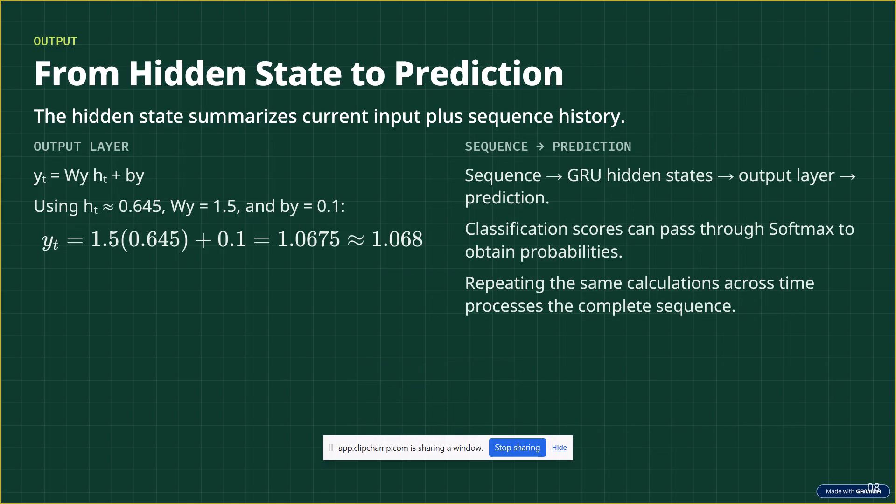
{"action": "key", "text": "alt+Tab"}
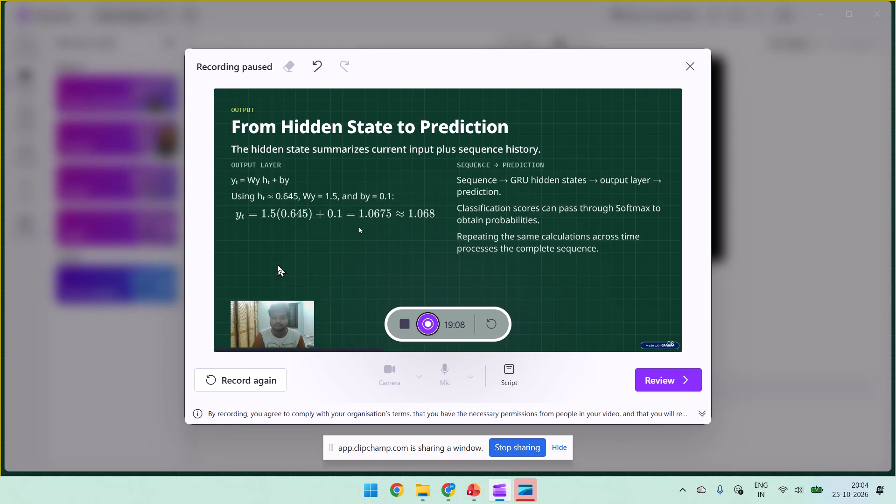
{"action": "left_click_drag", "start_coordinate": [266, 322], "coordinate": [256, 322]}
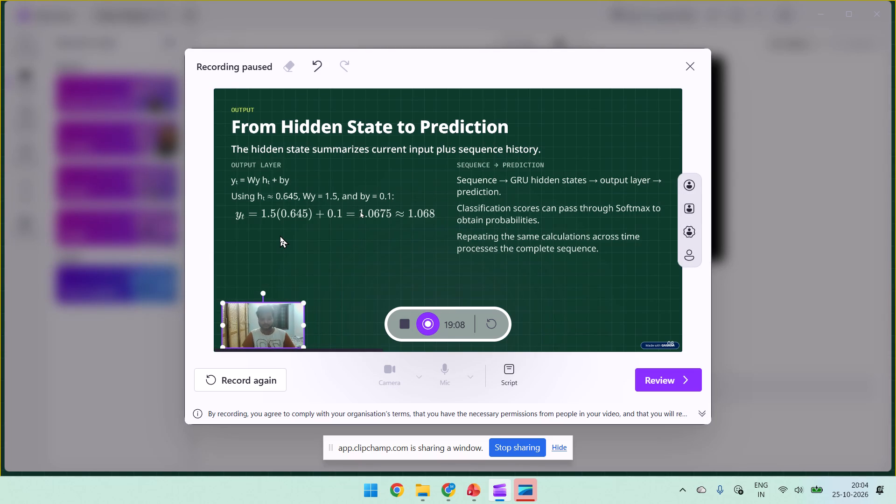
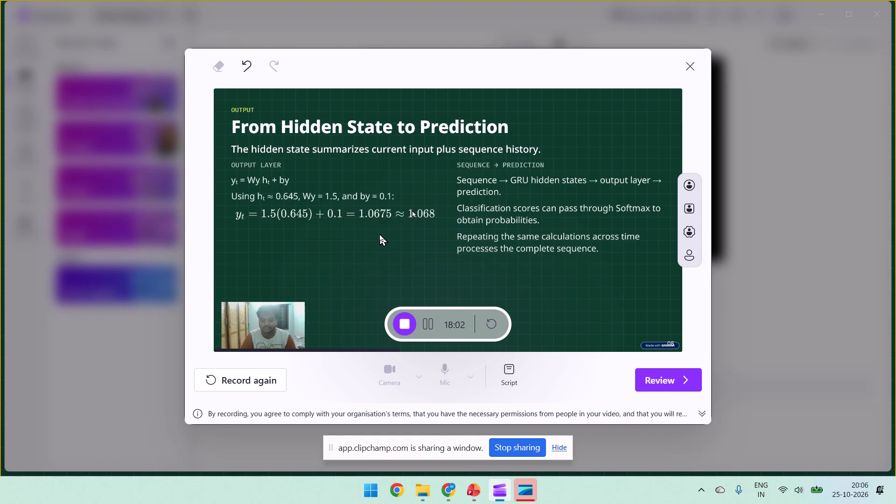
Pause the recording at the end of the From Hidden State to Prediction slide's presentation.
{"action": "left_click", "coordinate": [431, 314]}
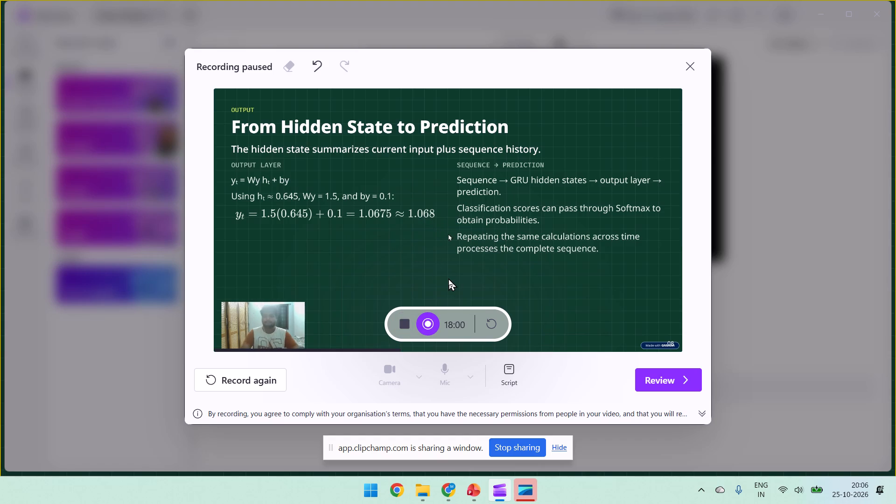
Advance the slideshow to How GRU Learns Long-Term Dependencies, then move the webcam overlay to the slide's lower-right corner and shrink it slightly.
{"action": "key", "text": "alt+Tab"}
{"action": "key", "text": "Right"}
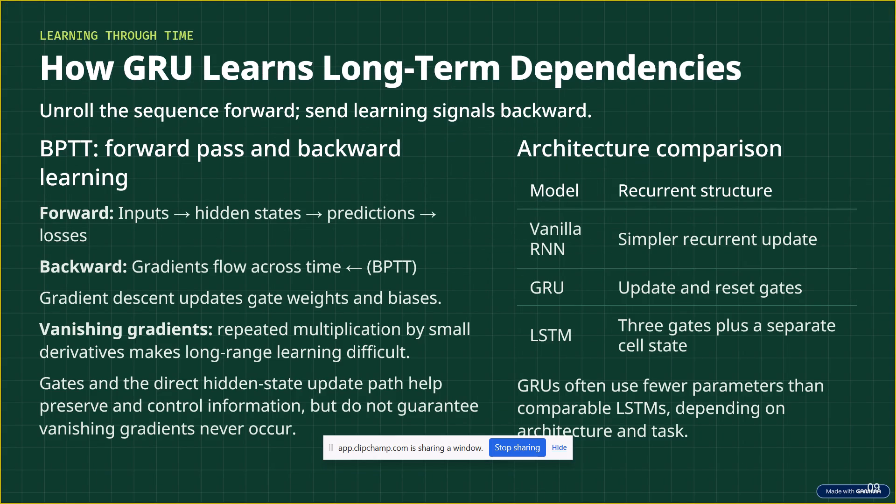
{"action": "key", "text": "alt+Tab"}
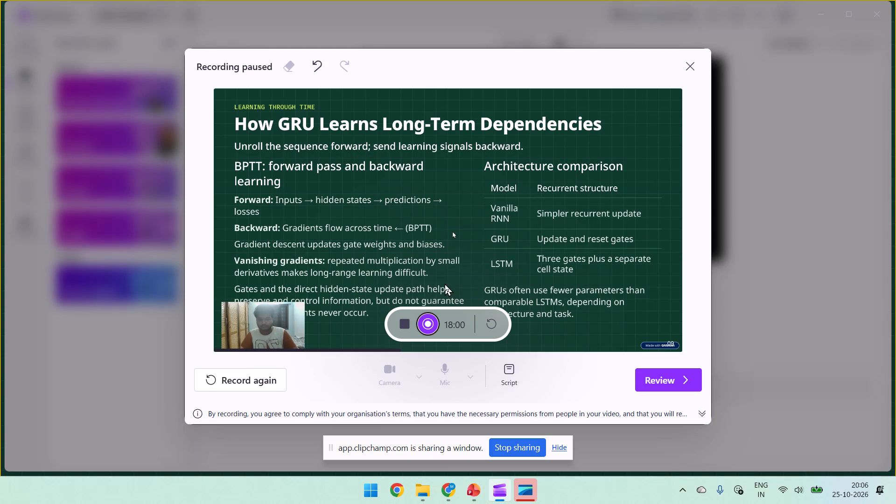
{"action": "left_click_drag", "start_coordinate": [266, 326], "coordinate": [641, 336]}
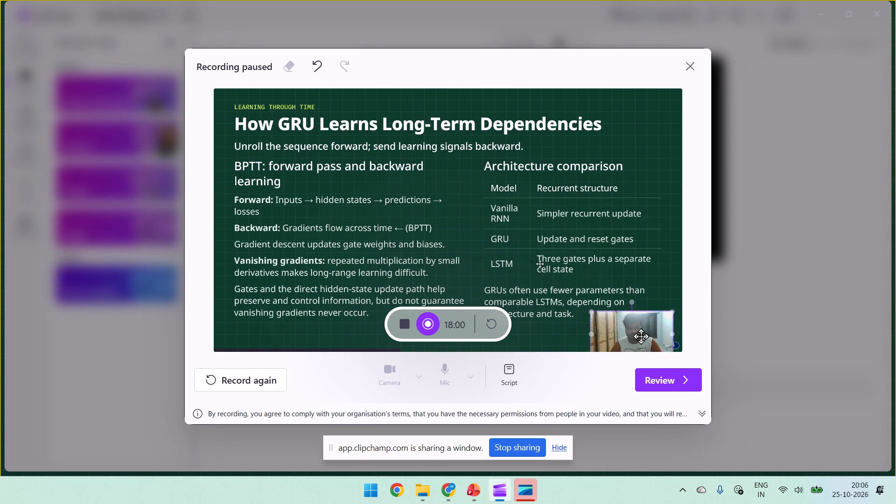
{"action": "left_click_drag", "start_coordinate": [641, 336], "coordinate": [638, 335]}
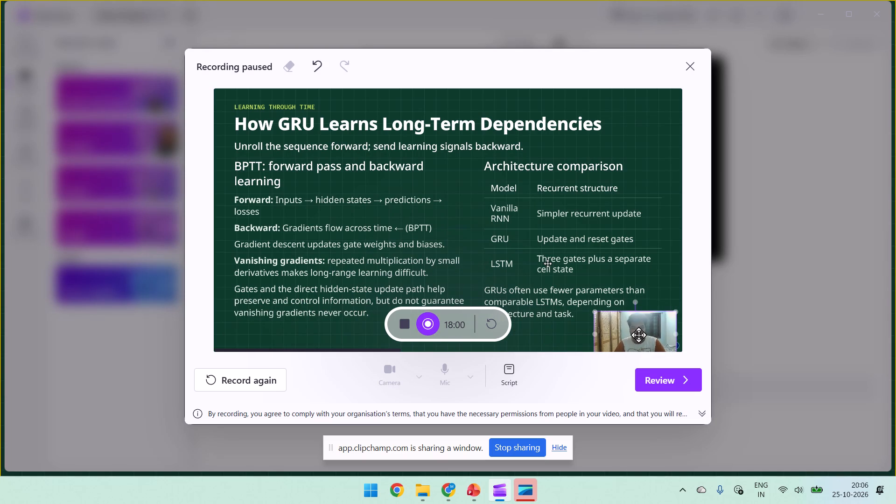
{"action": "left_click_drag", "start_coordinate": [638, 335], "coordinate": [639, 328]}
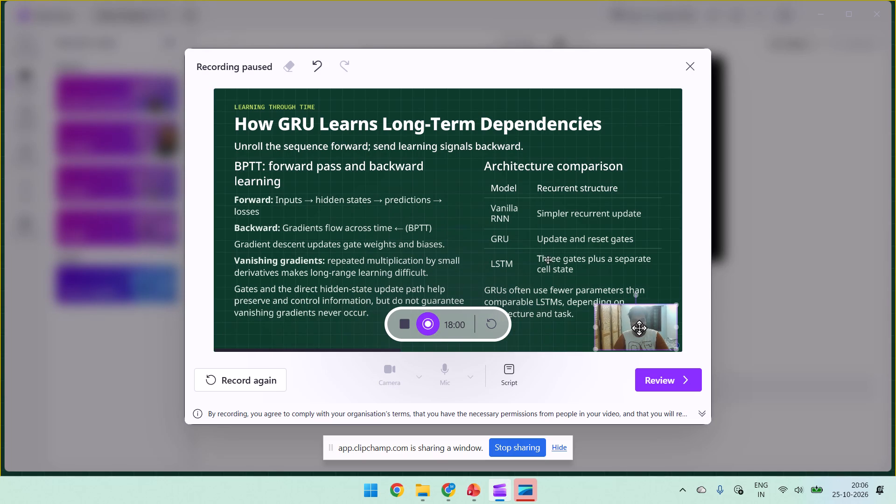
{"action": "left_click_drag", "start_coordinate": [639, 328], "coordinate": [640, 326]}
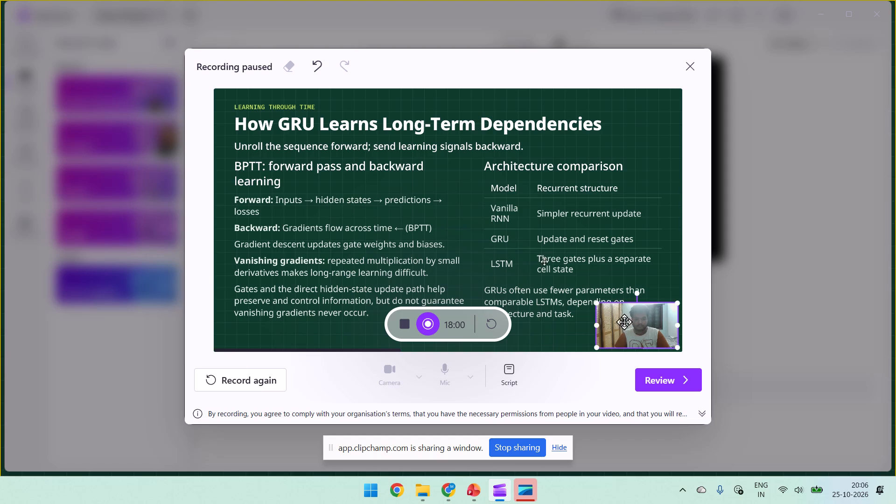
{"action": "left_click_drag", "start_coordinate": [595, 302], "coordinate": [604, 309]}
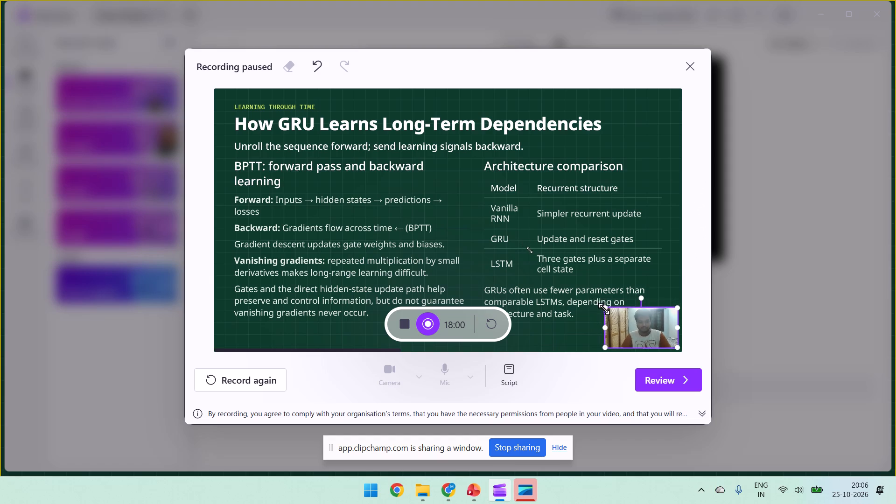
{"action": "left_click_drag", "start_coordinate": [604, 309], "coordinate": [605, 309]}
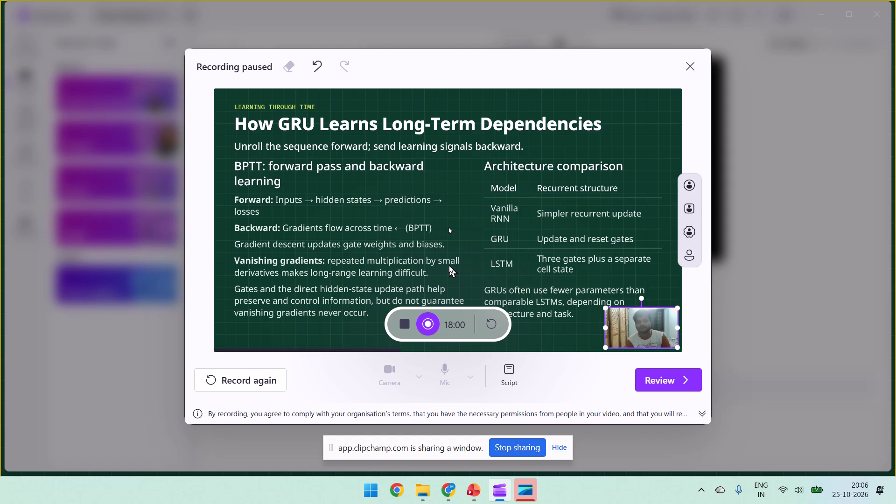
Record the presentation of the How GRU Learns Long-Term Dependencies slide, pausing the recording at the end.
{"action": "left_click", "coordinate": [435, 318]}
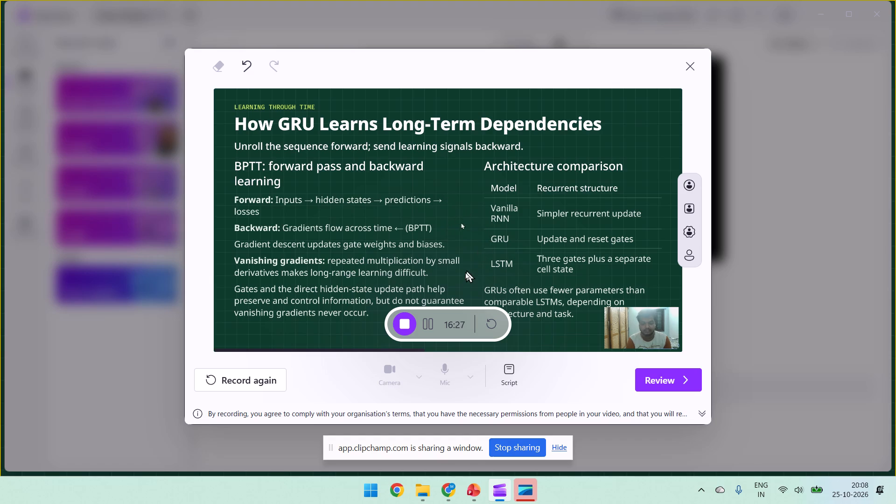
{"action": "left_click", "coordinate": [426, 327]}
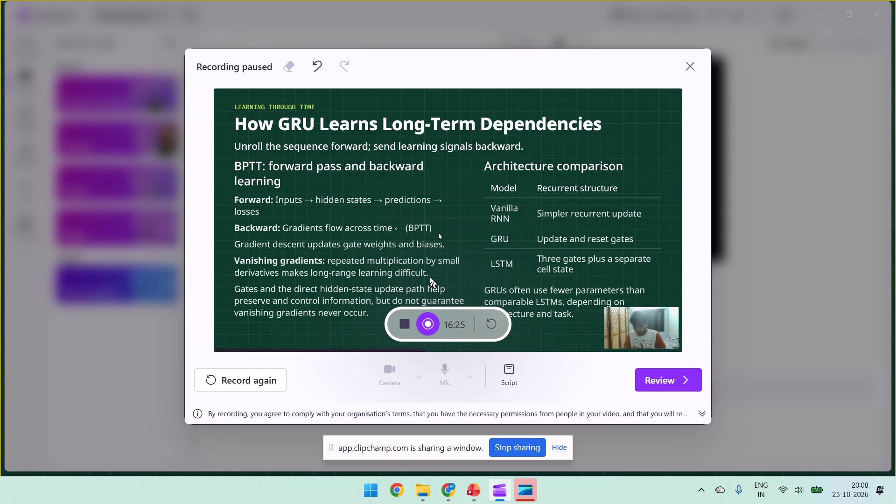
Advance to Complete Mathematical Working of a GRU and record it with a slightly enlarged webcam overlay in the lower-right corner, pausing at the end.
{"action": "key", "text": "alt+Tab"}
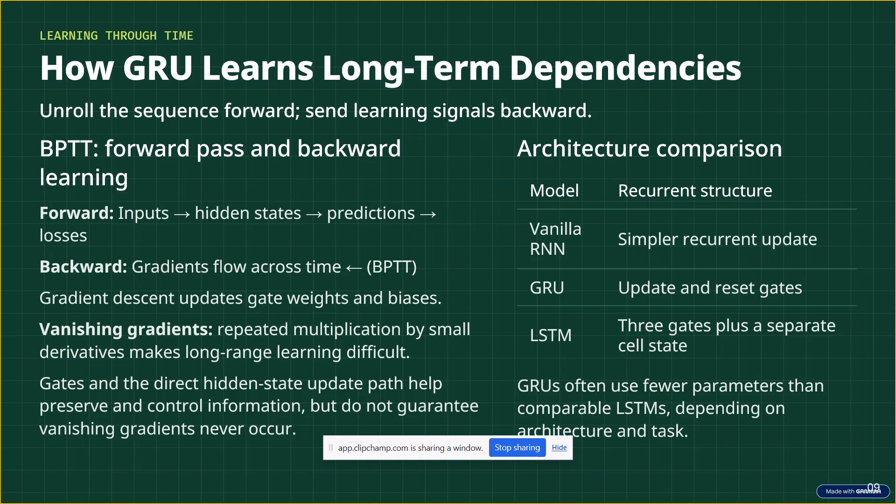
{"action": "key", "text": "Right"}
{"action": "key", "text": "alt+Tab"}
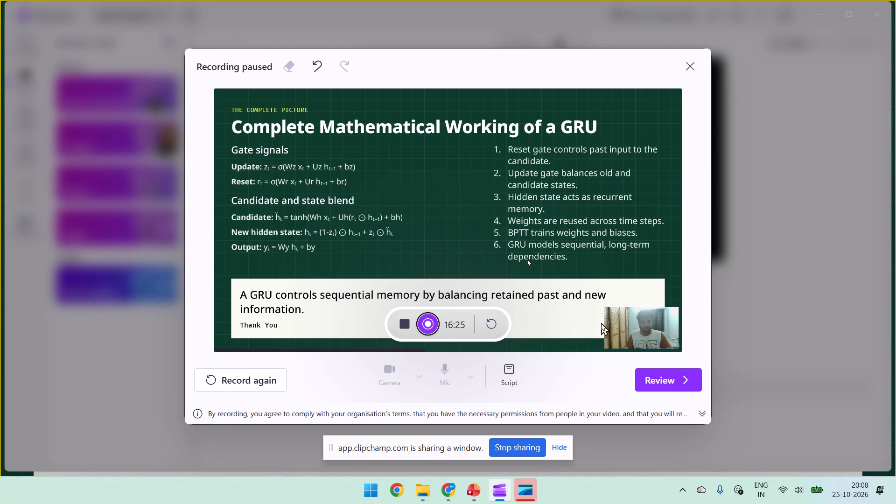
{"action": "left_click", "coordinate": [617, 317]}
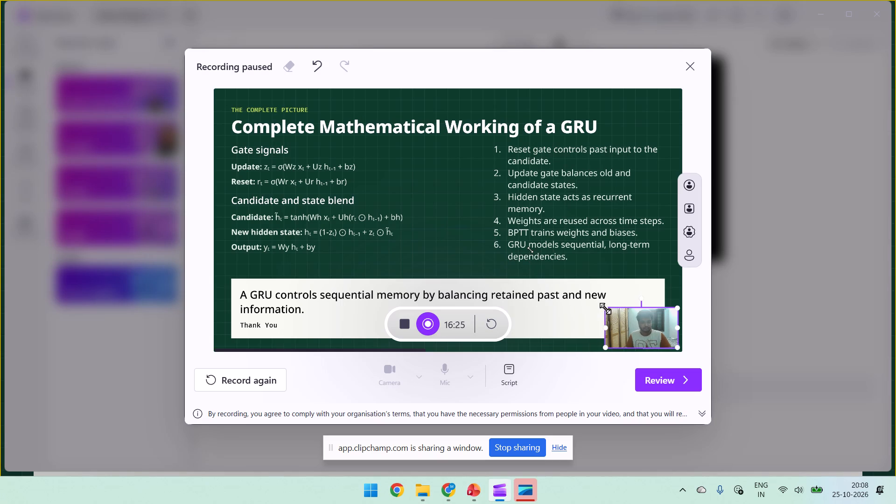
{"action": "left_click", "coordinate": [605, 308]}
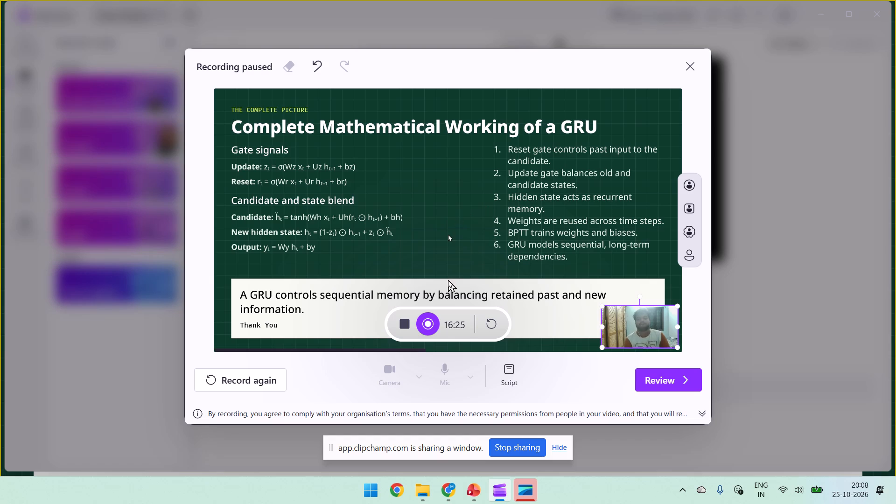
{"action": "left_click", "coordinate": [427, 333]}
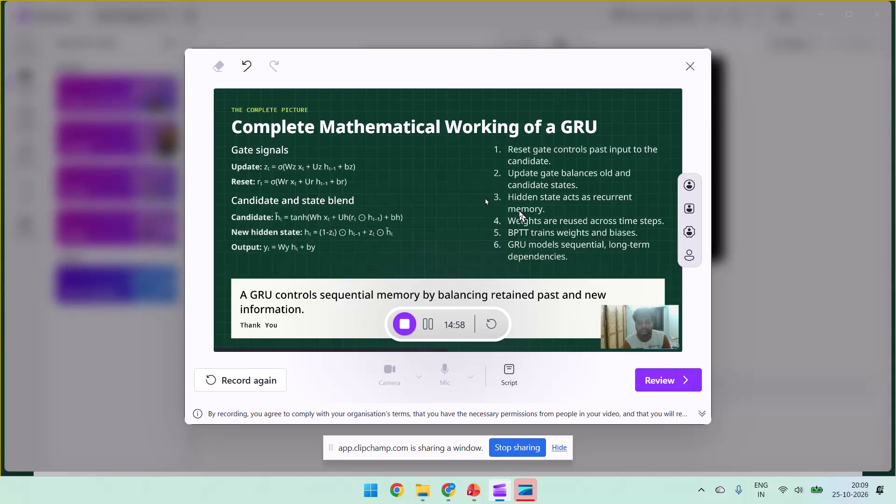
{"action": "left_click", "coordinate": [429, 319]}
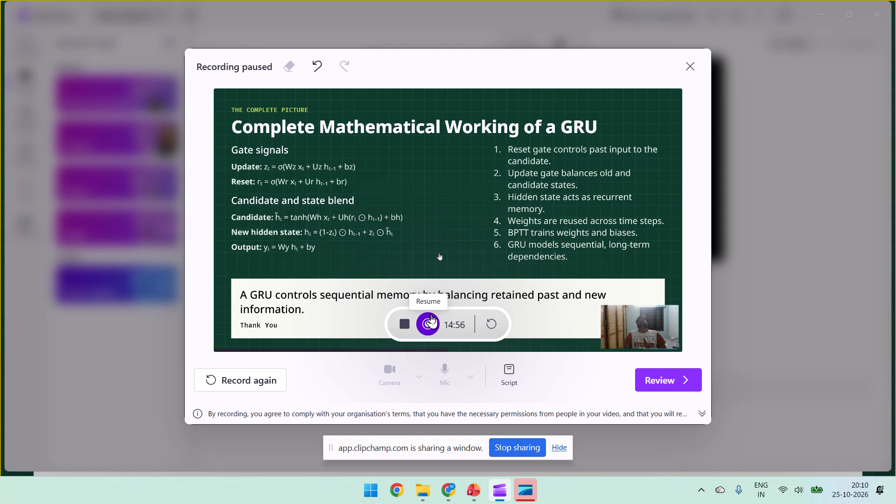
Finish the recording through its review and save it into the video editor.
{"action": "left_click", "coordinate": [666, 383]}
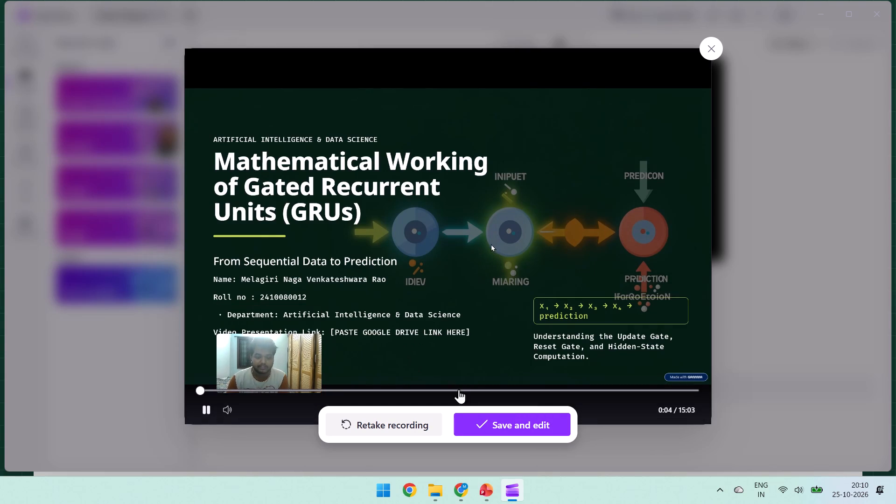
{"action": "left_click", "coordinate": [488, 420]}
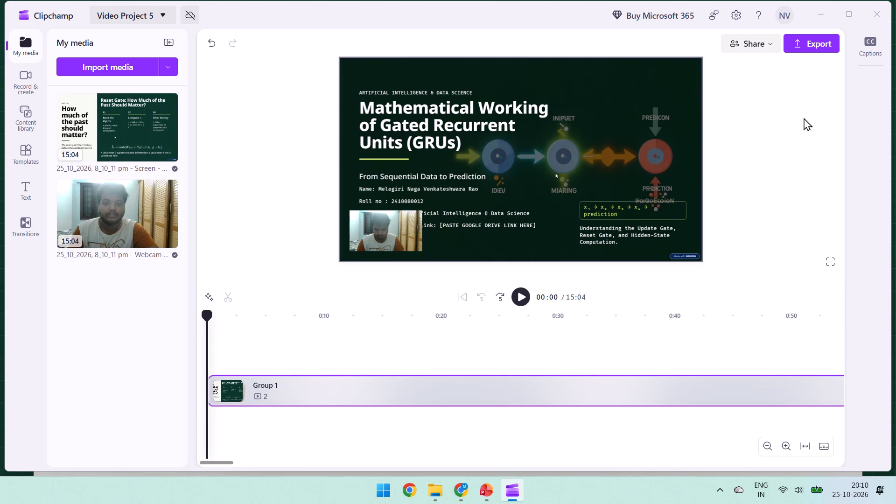
Open the video export settings and clear the default file name.
{"action": "left_click", "coordinate": [816, 48]}
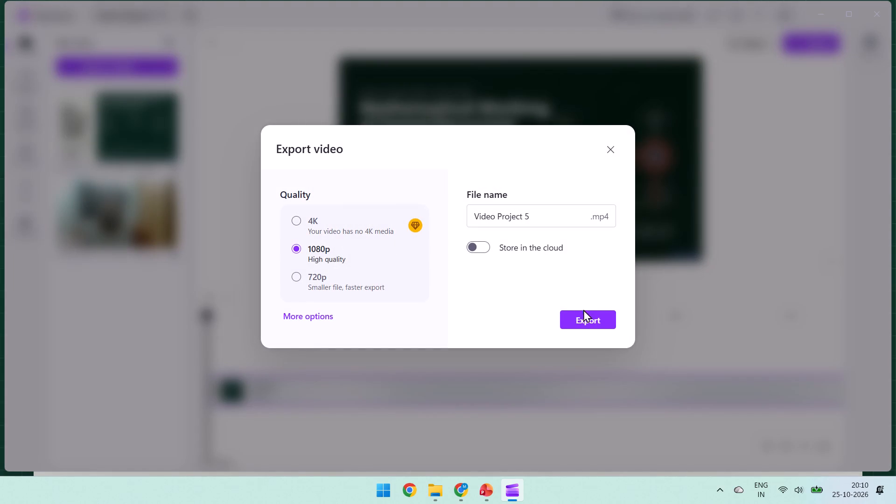
{"action": "left_click", "coordinate": [559, 217]}
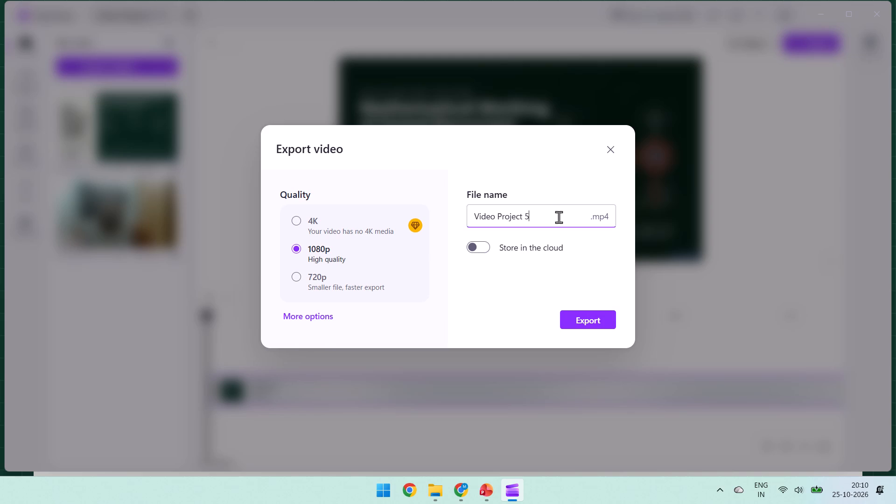
{"action": "key", "text": "BackSpace"}
{"action": "key", "text": "BackSpace"}
{"action": "key", "text": "BackSpace"}
{"action": "key", "text": "BackSpace"}
{"action": "key", "text": "BackSpace"}
{"action": "key", "text": "BackSpace"}
{"action": "key", "text": "BackSpace"}
{"action": "key", "text": "BackSpace"}
{"action": "key", "text": "BackSpace"}
{"action": "key", "text": "BackSpace"}
{"action": "key", "text": "BackSpace"}
{"action": "key", "text": "BackSpace"}
{"action": "key", "text": "BackSpace"}
{"action": "key", "text": "BackSpace"}
{"action": "key", "text": "BackSpace"}
{"action": "key", "text": "BackSpace"}
{"action": "key", "text": "BackSpace"}
{"action": "key", "text": "BackSpace"}
{"action": "key", "text": "BackSpace"}
{"action": "key", "text": "BackSpace"}
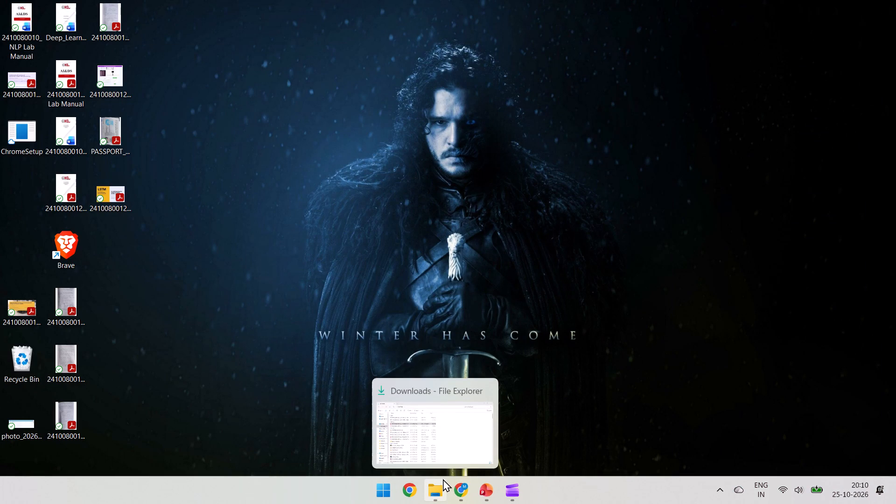
Copy the file name of last week's video ending in PDNC_ALM_3 from Downloads in File Explorer and return to Clipchamp.
{"action": "left_click", "coordinate": [435, 492]}
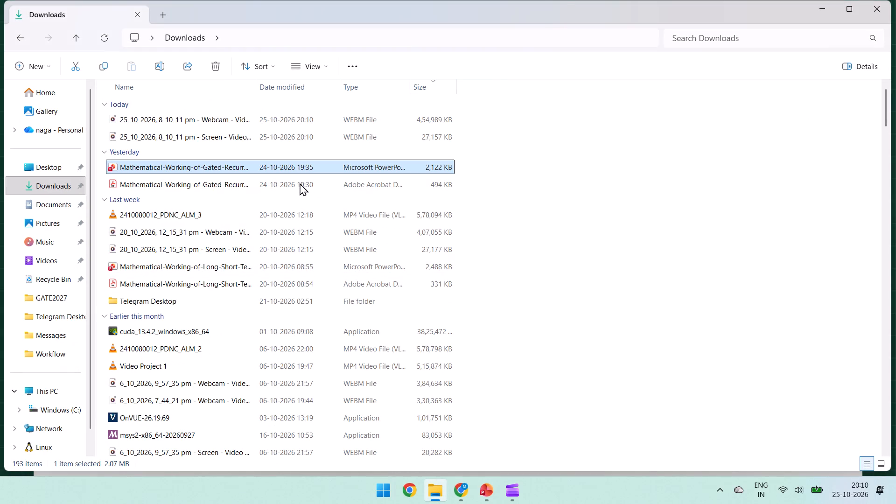
{"action": "right_click", "coordinate": [196, 211]}
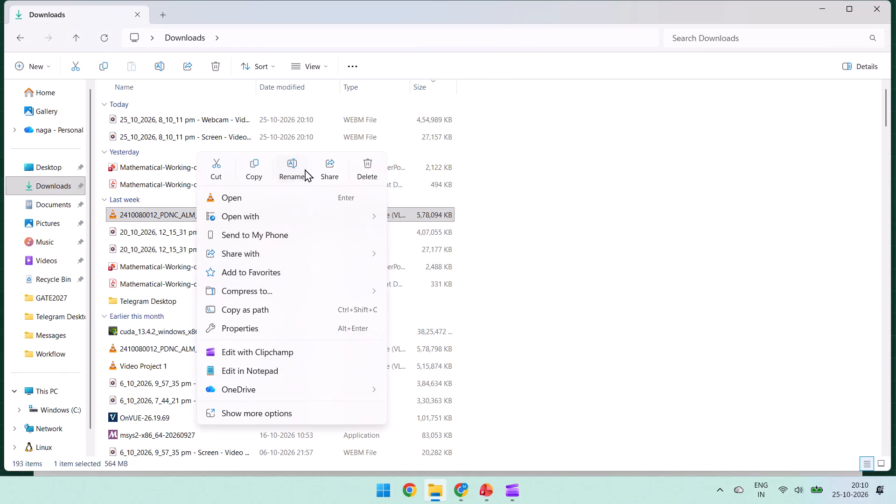
{"action": "key", "text": "F2"}
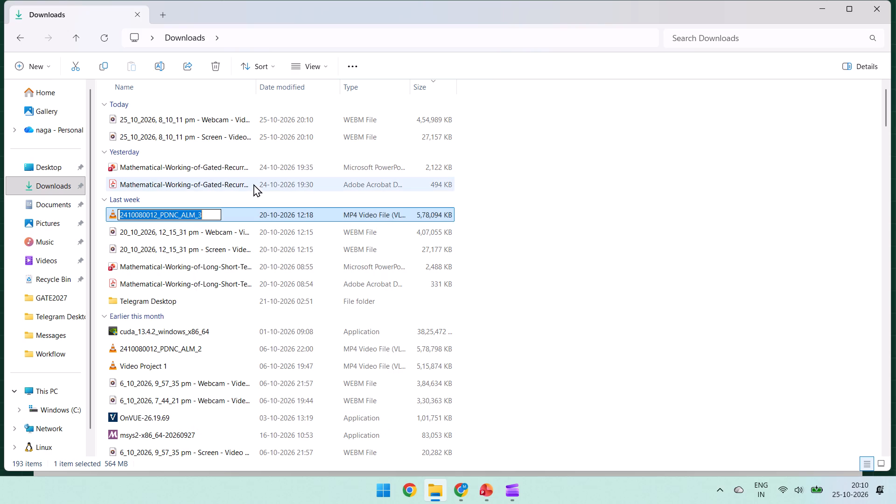
{"action": "key", "text": "ctrl+c"}
{"action": "left_click", "coordinate": [645, 216]}
{"action": "key", "text": "alt+Tab"}
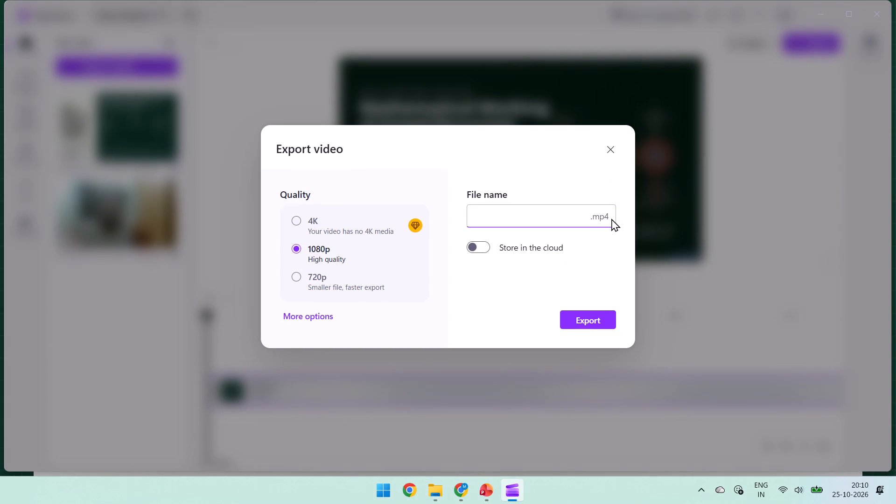
Name the export with the copied file name, changing its ending to PDNC_ALM_4, and export the video as a 1080p MP4.
{"action": "key", "text": "ctrl+v"}
{"action": "key", "text": "BackSpace"}
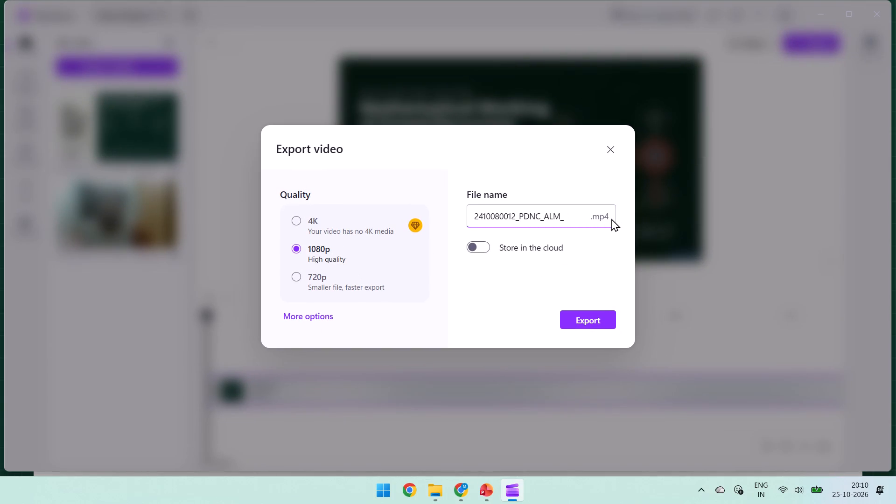
{"action": "key", "text": "4"}
{"action": "left_click", "coordinate": [567, 317]}
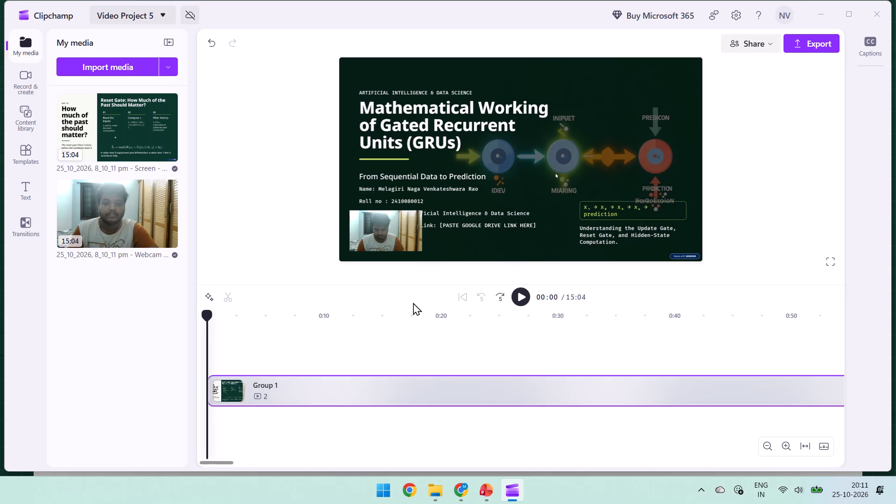
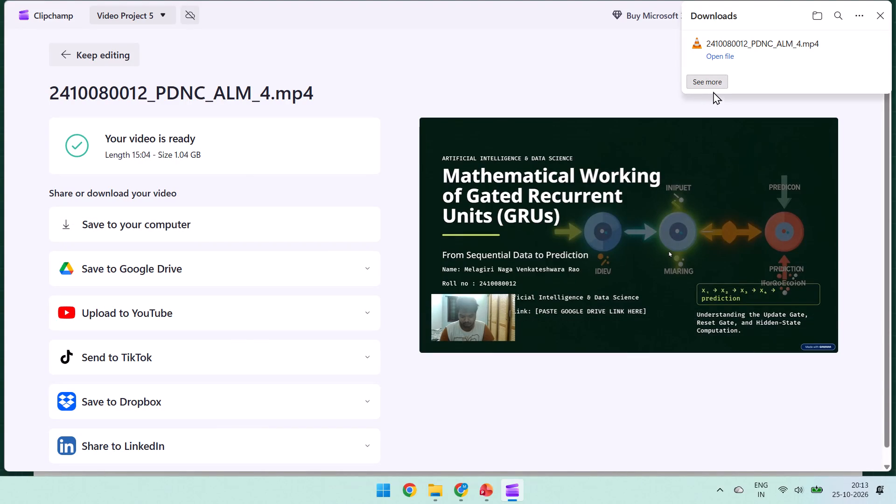
Open the Google Drive saving options for the exported video.
{"action": "left_click", "coordinate": [221, 277]}
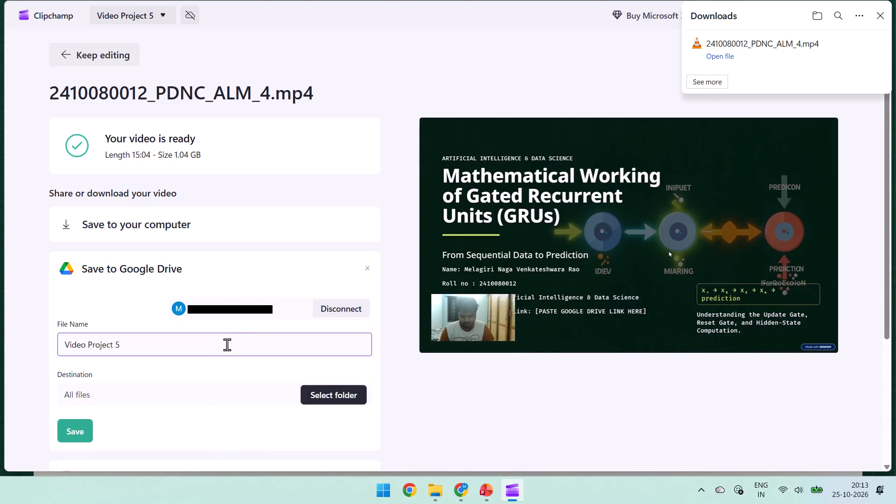
Switch to Chrome, search for drive in a new tab and open the Google Drive home page.
{"action": "left_click", "coordinate": [459, 490]}
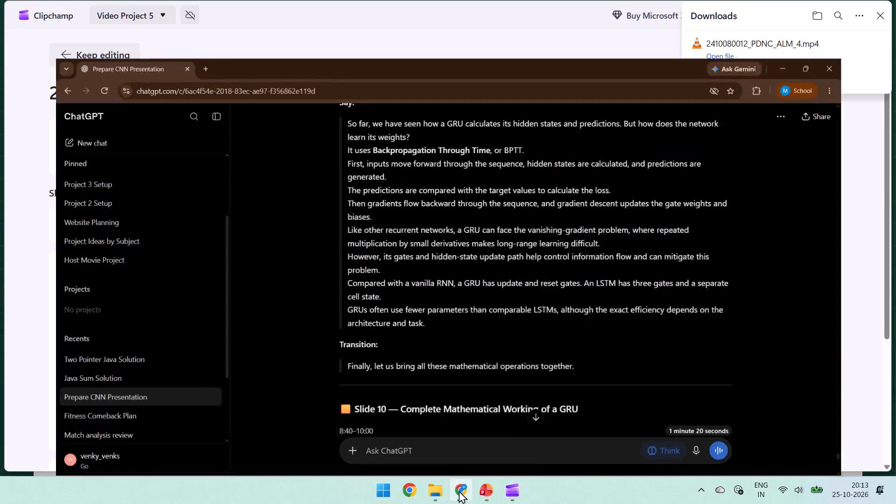
{"action": "left_click", "coordinate": [169, 2]}
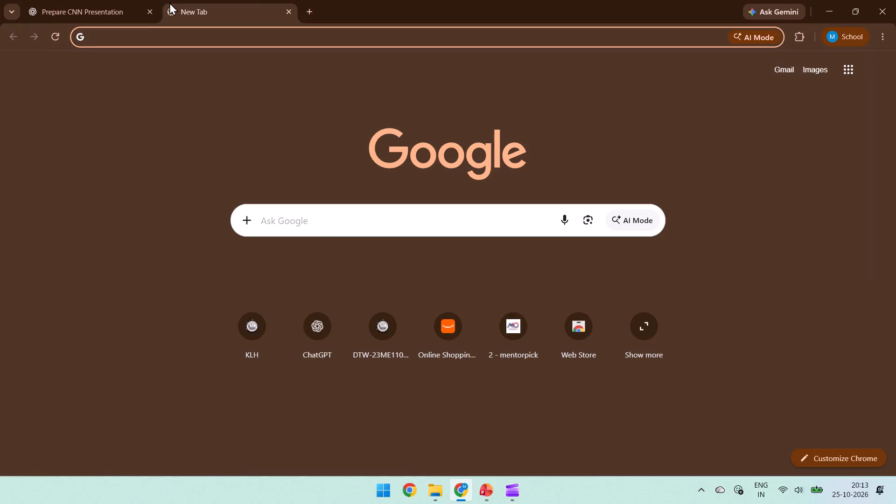
{"action": "type", "text": "dr"}
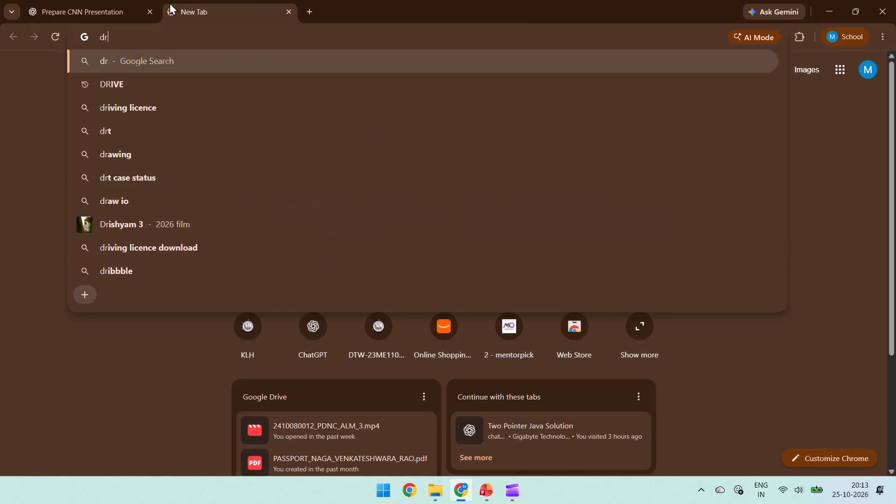
{"action": "type", "text": "ive"}
{"action": "key", "text": "Return"}
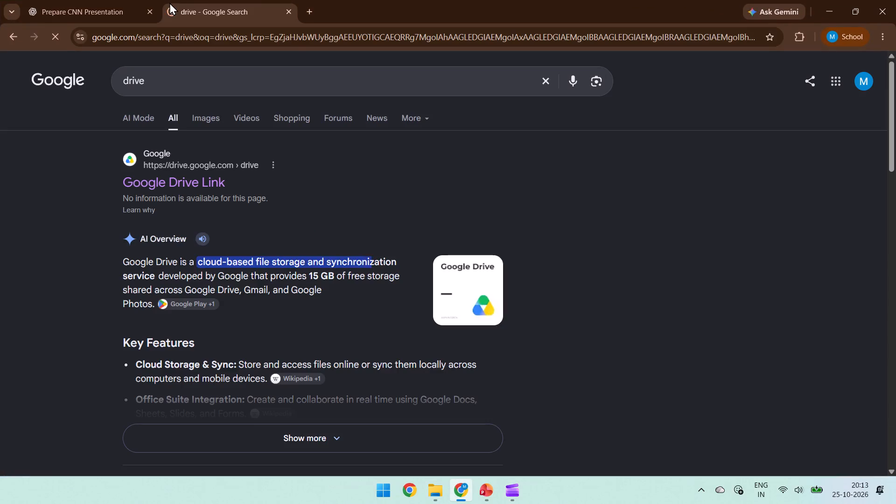
{"action": "left_click", "coordinate": [186, 163]}
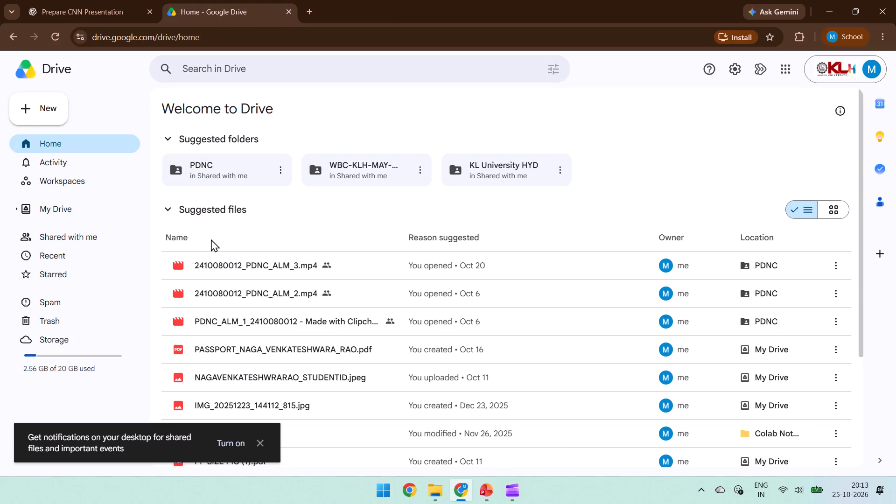
Search Google for f1 in another new tab and view the United States GP race details and starting grid.
{"action": "left_click", "coordinate": [311, 11]}
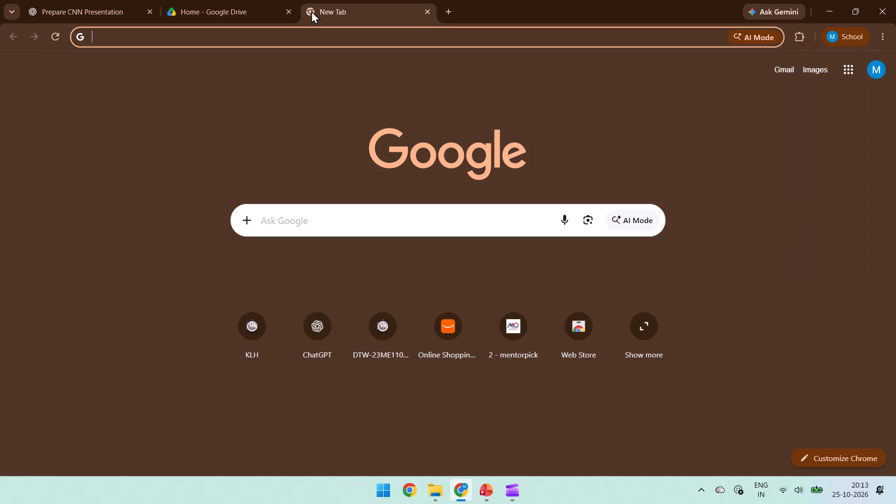
{"action": "type", "text": "f1"}
{"action": "key", "text": "Return"}
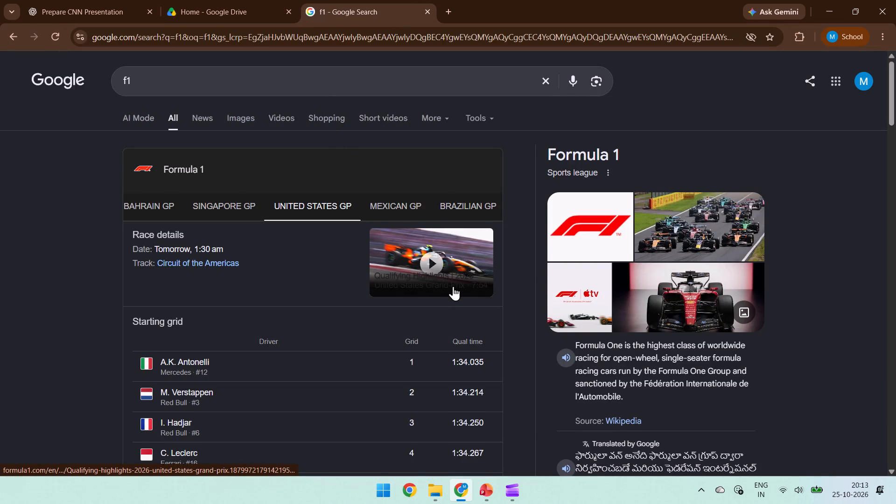
{"action": "scroll", "coordinate": [455, 287], "scroll_direction": "down", "scroll_amount": 1}
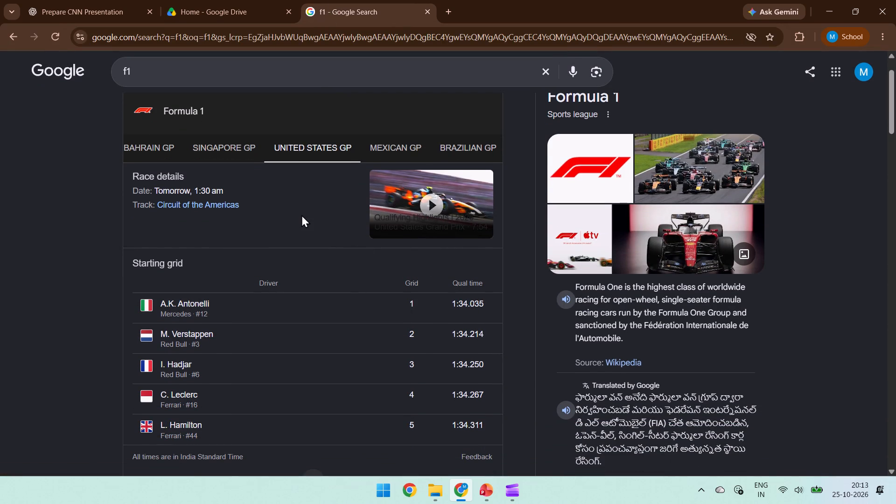
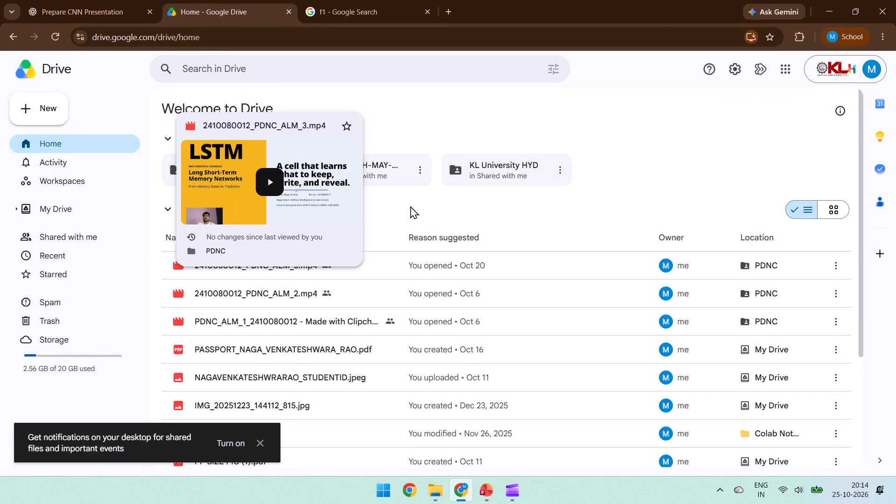
Open the PDNC folder in Drive.
{"action": "left_click", "coordinate": [256, 170]}
{"action": "double_click", "coordinate": [231, 166]}
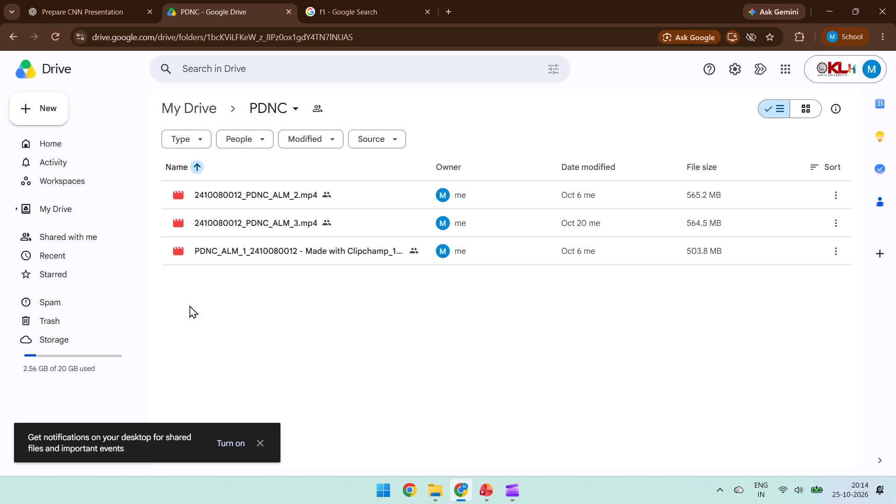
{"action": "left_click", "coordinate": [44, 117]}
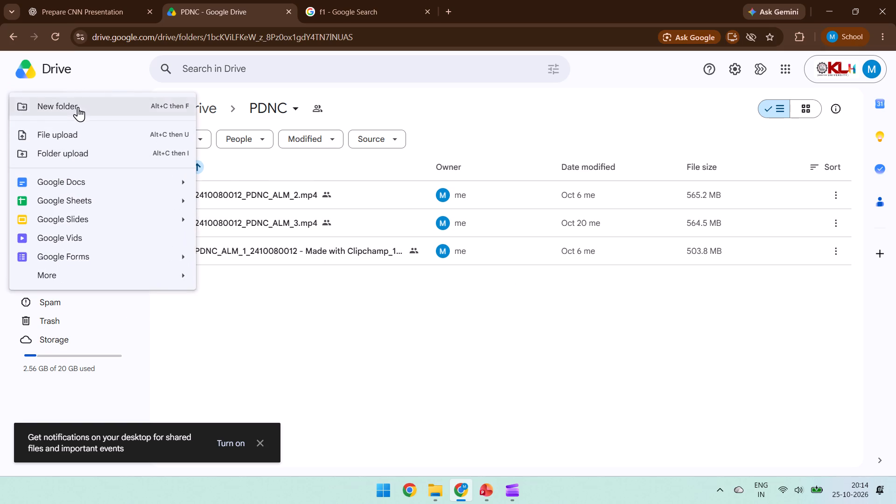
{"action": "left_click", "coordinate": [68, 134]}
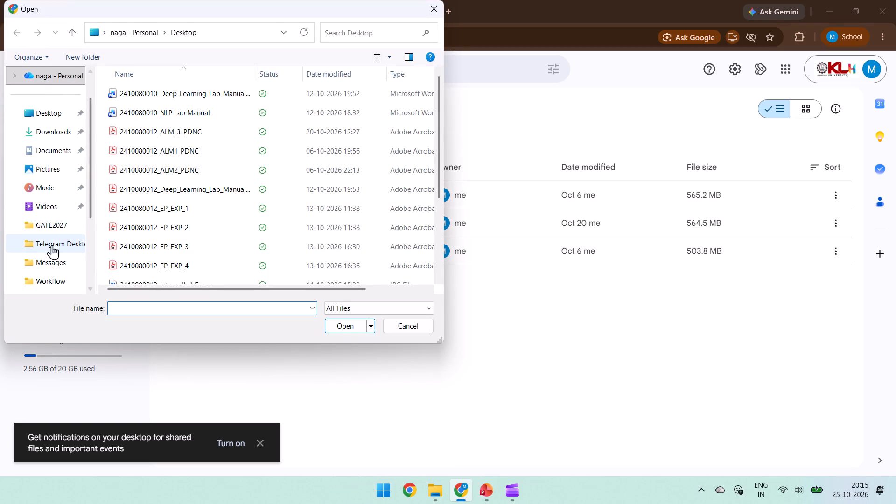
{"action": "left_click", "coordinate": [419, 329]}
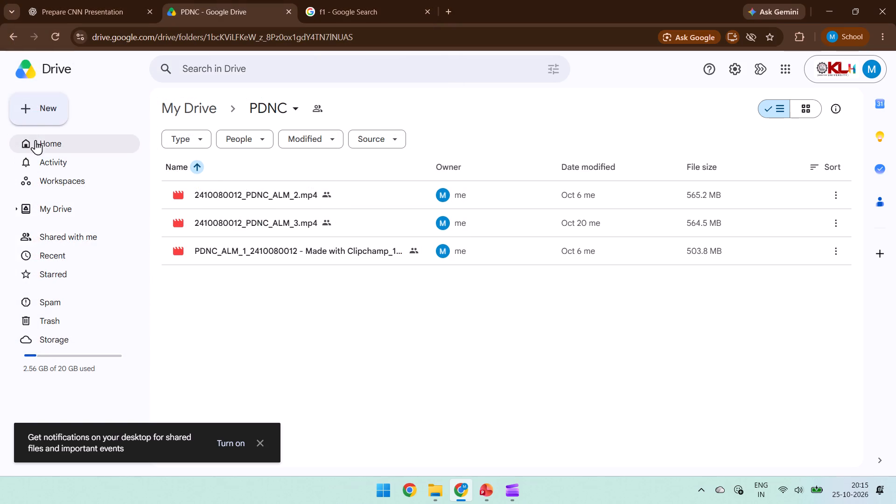
Upload the exported video ending in PDNC_ALM_4 from Downloads to the PDNC folder.
{"action": "left_click", "coordinate": [47, 108]}
{"action": "left_click", "coordinate": [44, 132]}
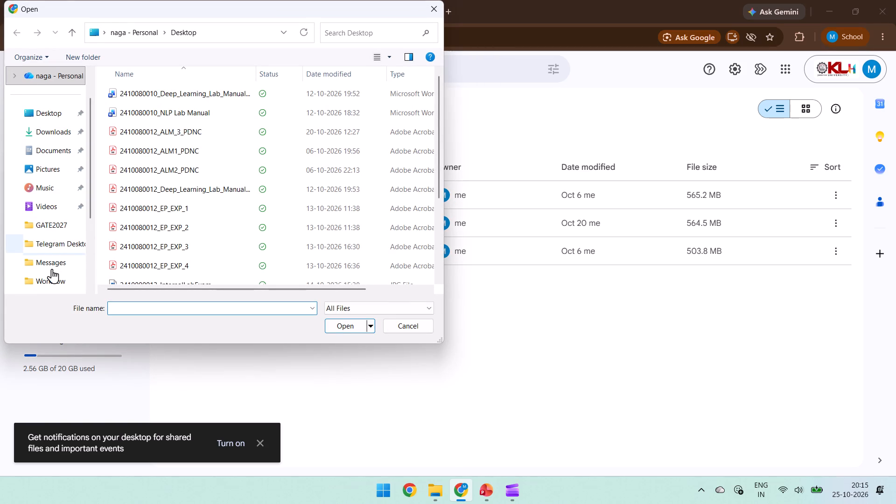
{"action": "scroll", "coordinate": [50, 269], "scroll_direction": "down", "scroll_amount": 1}
{"action": "scroll", "coordinate": [53, 220], "scroll_direction": "up", "scroll_amount": 2}
{"action": "left_click", "coordinate": [45, 168]}
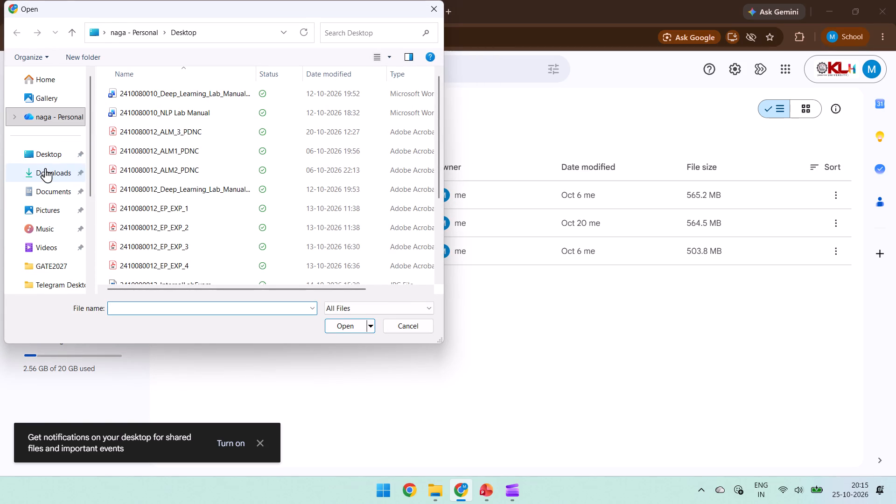
{"action": "left_click", "coordinate": [151, 107]}
{"action": "double_click", "coordinate": [331, 334]}
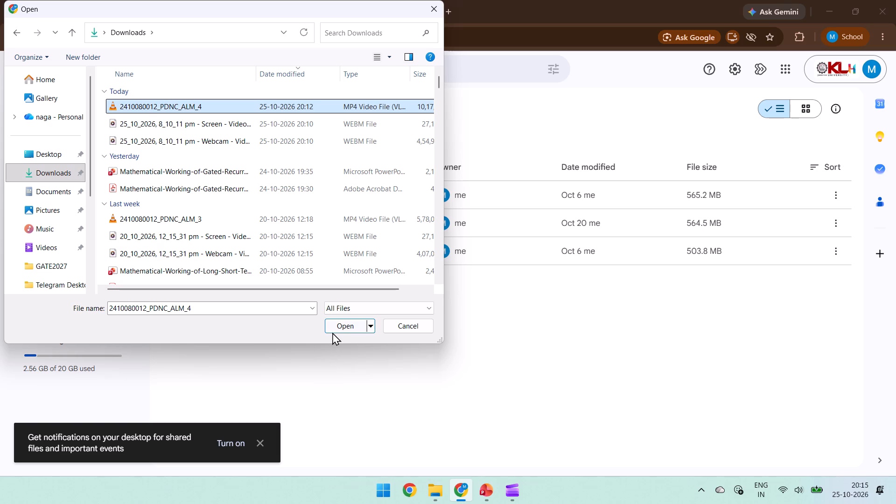
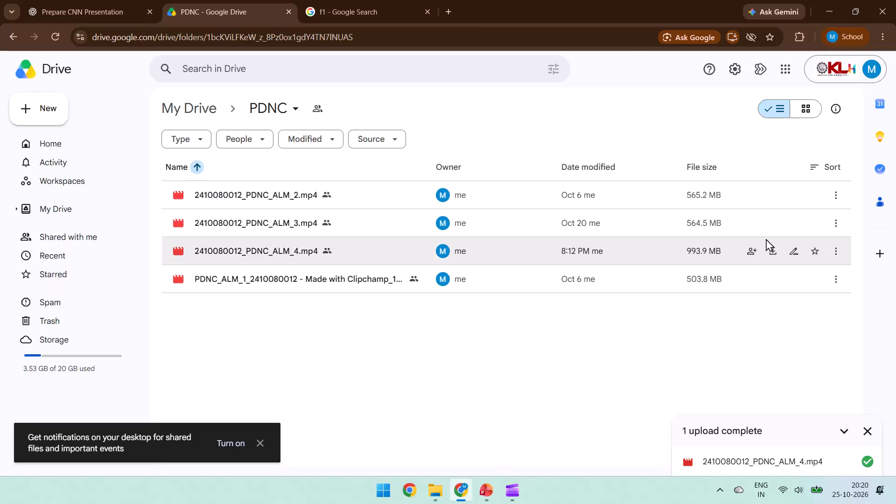
Copy the share link of the video ending in PDNC_ALM_4 in the PDNC folder.
{"action": "left_click", "coordinate": [833, 253]}
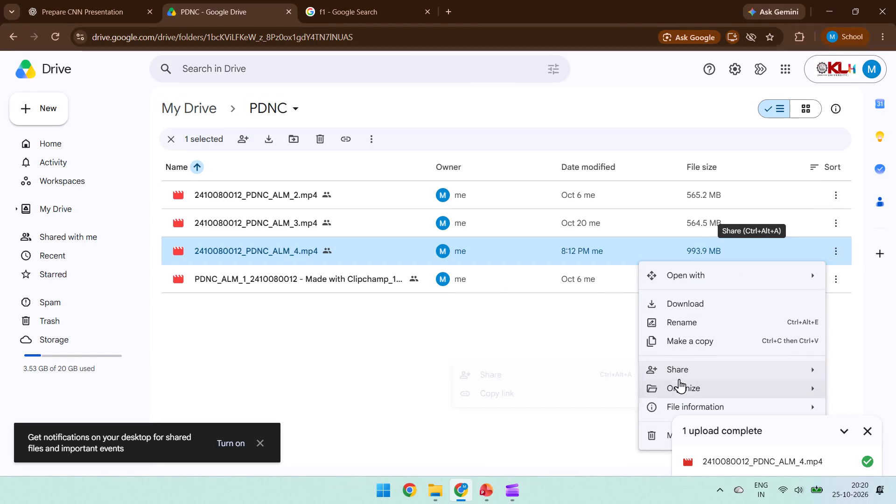
{"action": "left_click", "coordinate": [563, 392]}
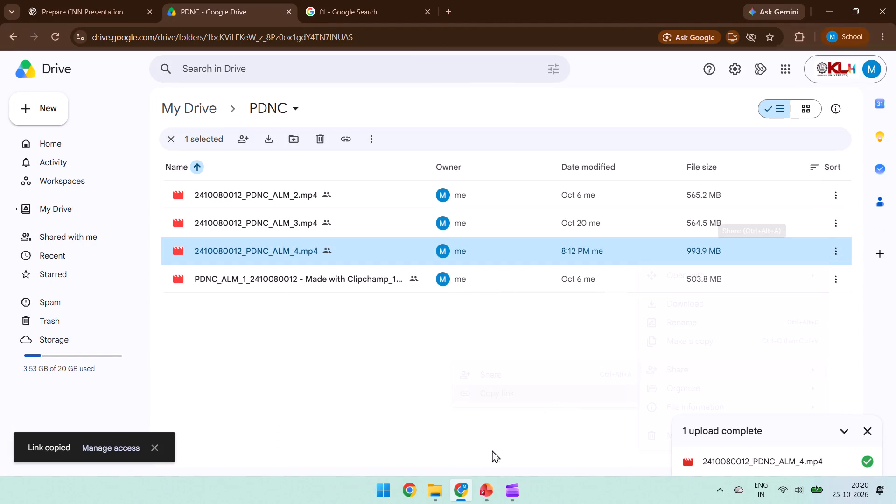
Switch to PowerPoint and replace the Google Drive link placeholder after "Video Presentation Link:" on the title slide with the copied video link.
{"action": "left_click", "coordinate": [483, 493]}
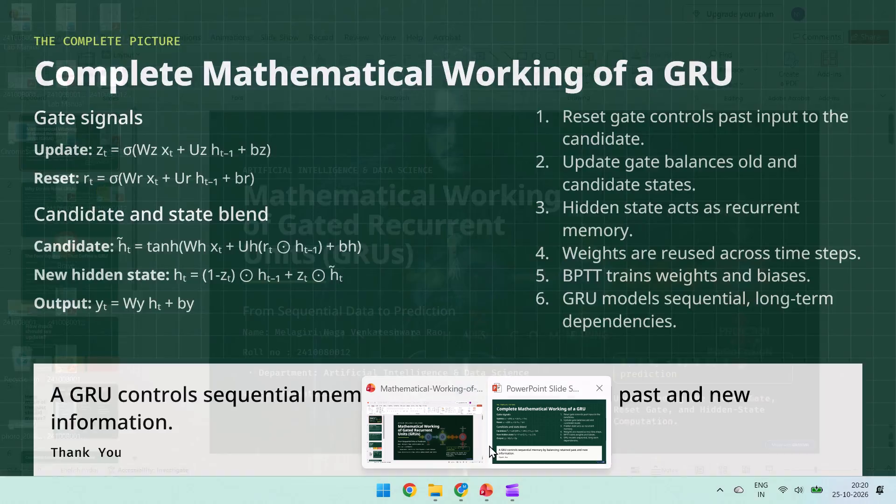
{"action": "left_click", "coordinate": [448, 438]}
{"action": "left_click", "coordinate": [475, 391]}
{"action": "left_click", "coordinate": [475, 391]}
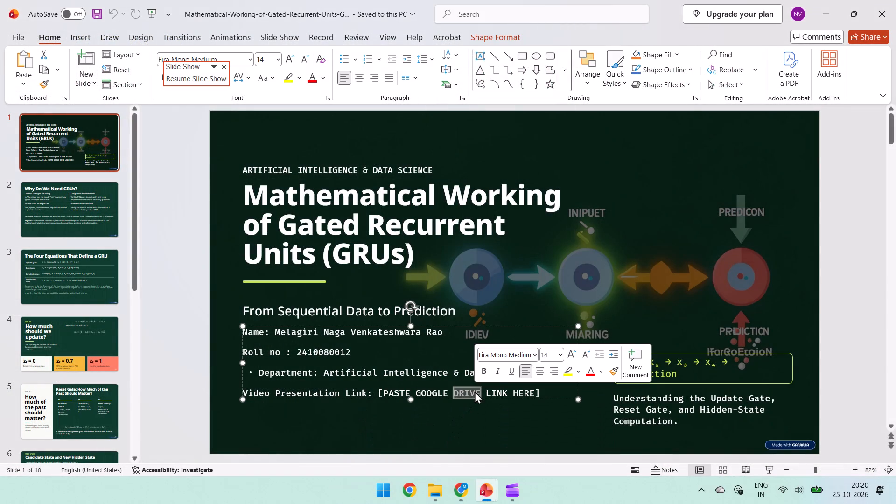
{"action": "left_click", "coordinate": [537, 394]}
{"action": "left_click", "coordinate": [542, 393]}
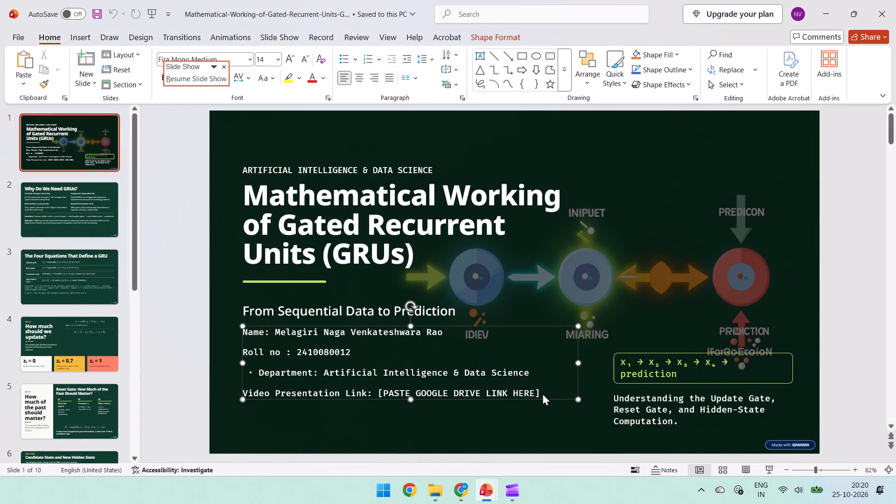
{"action": "left_click", "coordinate": [537, 391]}
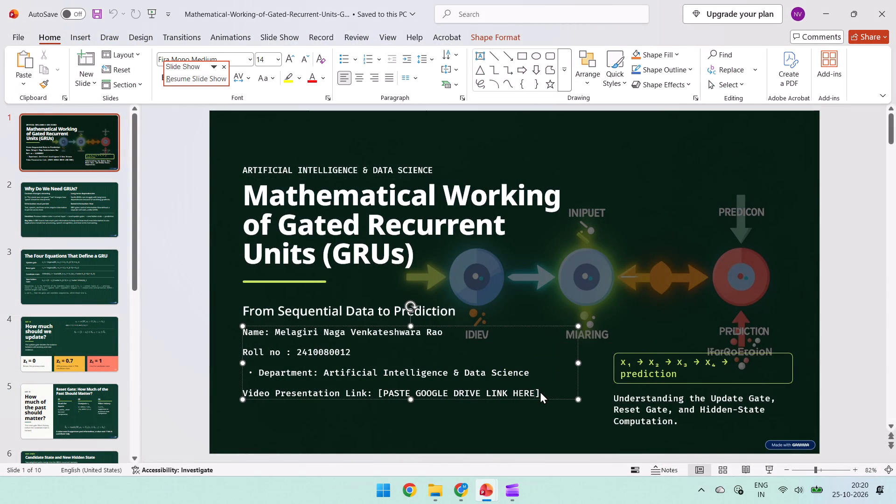
{"action": "key", "text": "BackSpace"}
{"action": "key", "text": "BackSpace"}
{"action": "key", "text": "BackSpace"}
{"action": "key", "text": "BackSpace"}
{"action": "key", "text": "BackSpace"}
{"action": "key", "text": "BackSpace"}
{"action": "key", "text": "BackSpace"}
{"action": "key", "text": "BackSpace"}
{"action": "key", "text": "BackSpace"}
{"action": "key", "text": "BackSpace"}
{"action": "key", "text": "BackSpace"}
{"action": "key", "text": "BackSpace"}
{"action": "key", "text": "BackSpace"}
{"action": "key", "text": "BackSpace"}
{"action": "key", "text": "BackSpace"}
{"action": "key", "text": "BackSpace"}
{"action": "key", "text": "BackSpace"}
{"action": "key", "text": "BackSpace"}
{"action": "key", "text": "BackSpace"}
{"action": "key", "text": "BackSpace"}
{"action": "key", "text": "BackSpace"}
{"action": "key", "text": "BackSpace"}
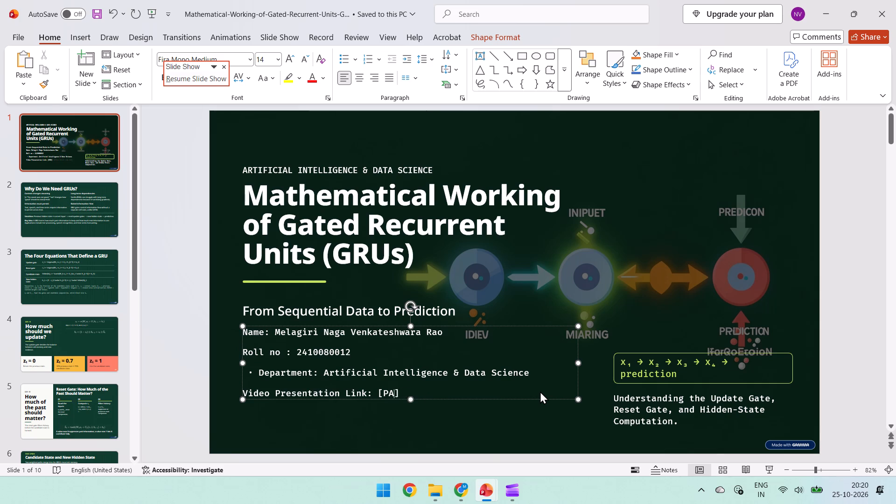
{"action": "key", "text": "BackSpace"}
{"action": "key", "text": "BackSpace"}
{"action": "key", "text": "BackSpace"}
{"action": "key", "text": "Right"}
{"action": "key", "text": "BackSpace"}
{"action": "key", "text": "ctrl+v"}
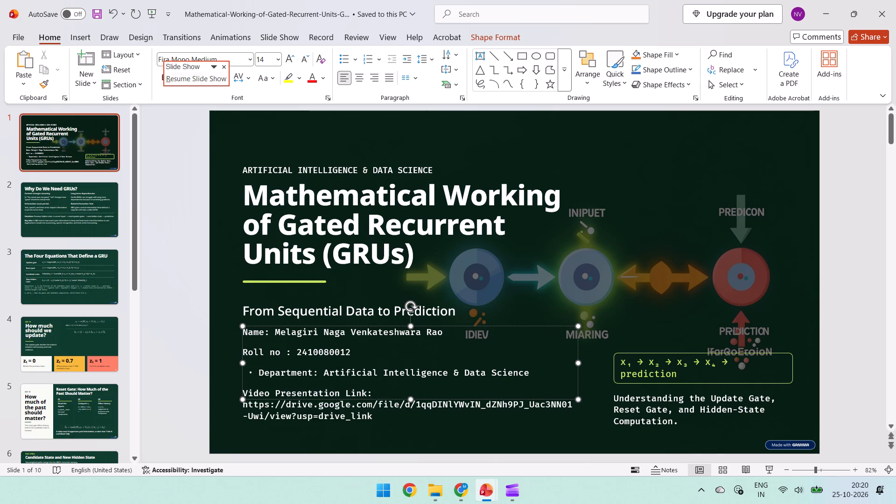
{"action": "key", "text": "space"}
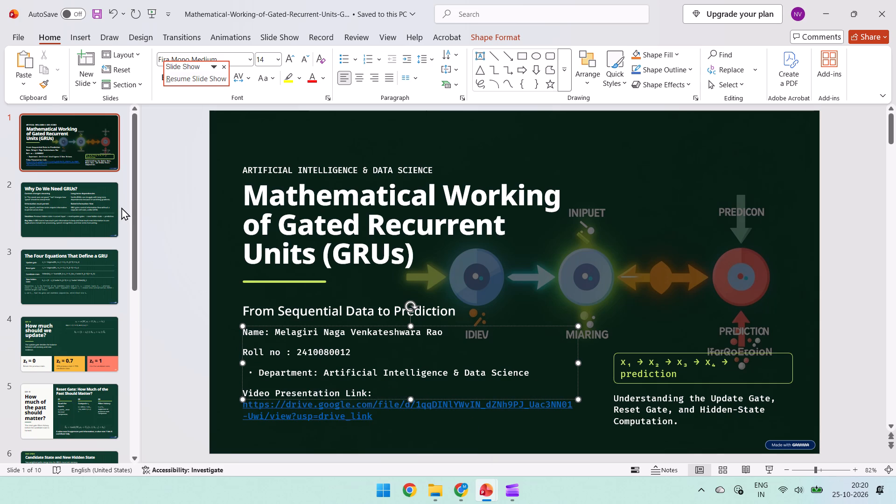
Save the presentation, accepting that the math font cannot be embedded.
{"action": "key", "text": "ctrl+s"}
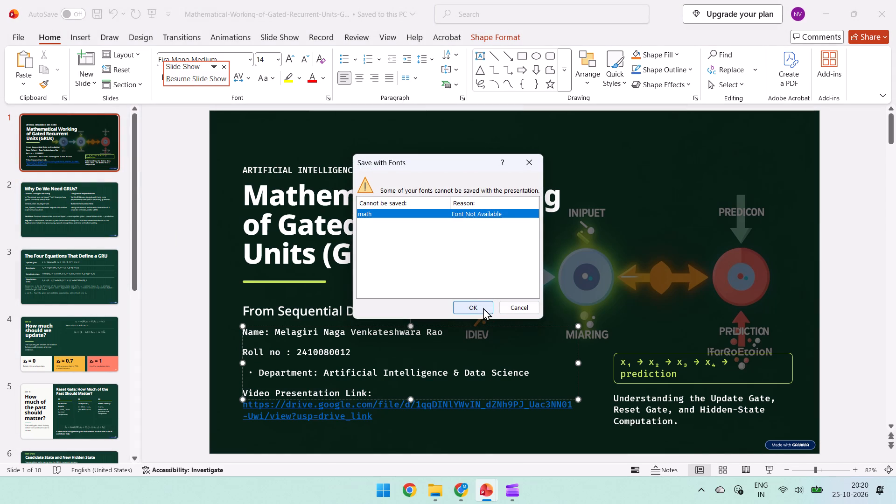
{"action": "left_click", "coordinate": [483, 308]}
{"action": "left_click", "coordinate": [178, 352]}
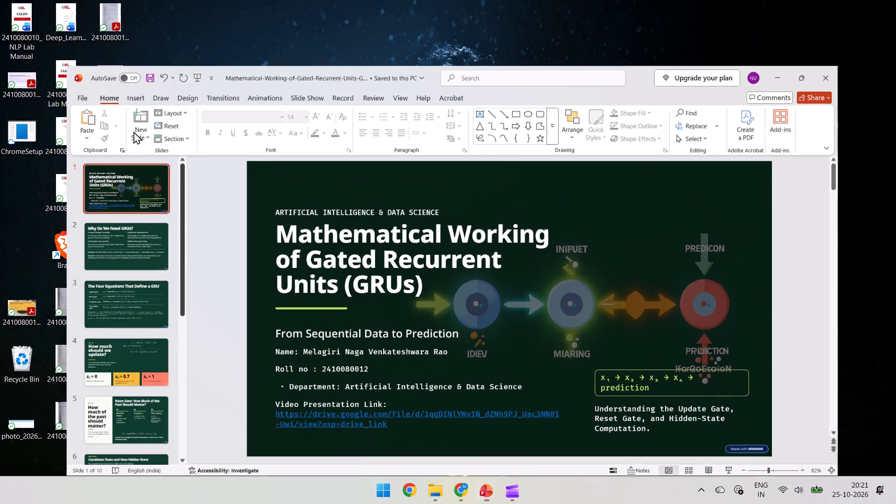
Copy the file name of the desktop PDF ending in ALM_3_PDNC.
{"action": "left_click", "coordinate": [114, 185]}
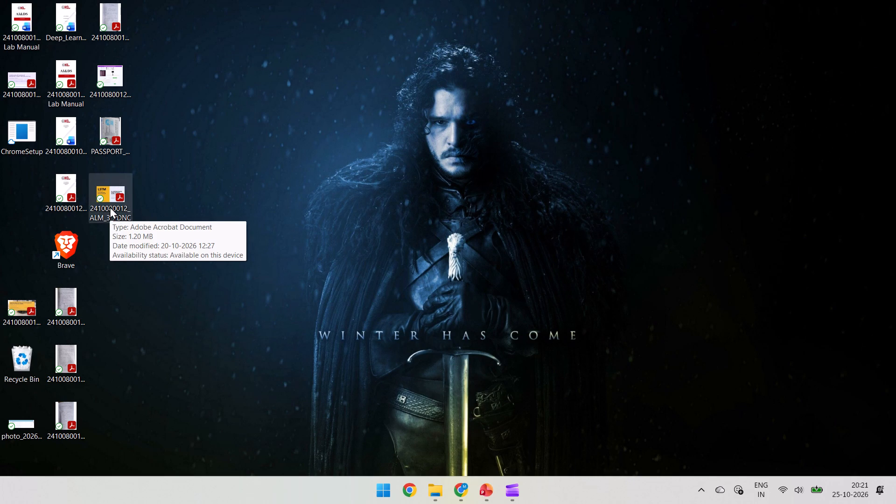
{"action": "key", "text": "F2"}
{"action": "key", "text": "ctrl+c"}
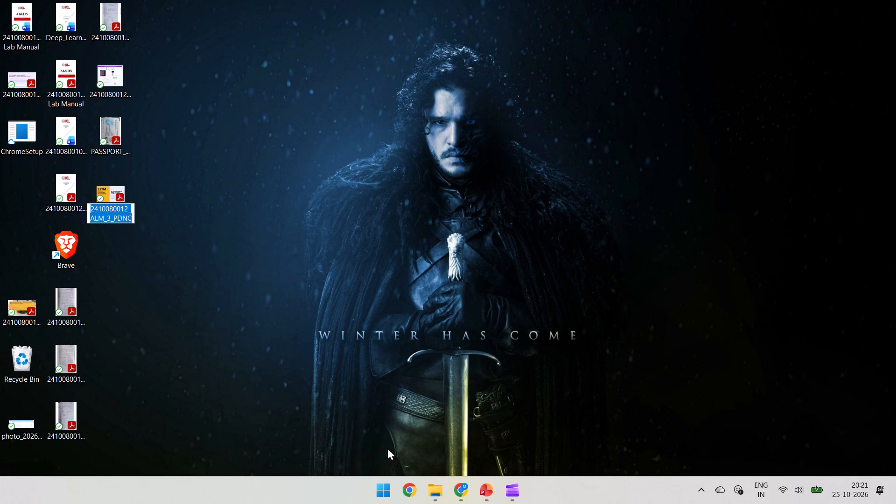
Return to PowerPoint and end the running slide show to get back to the presentation editor.
{"action": "left_click", "coordinate": [484, 499]}
{"action": "left_click", "coordinate": [564, 270]}
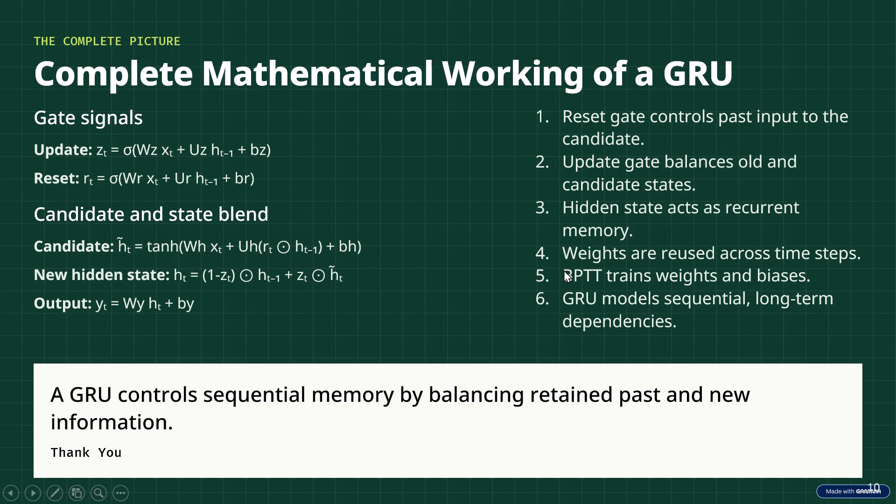
{"action": "key", "text": "alt+Tab"}
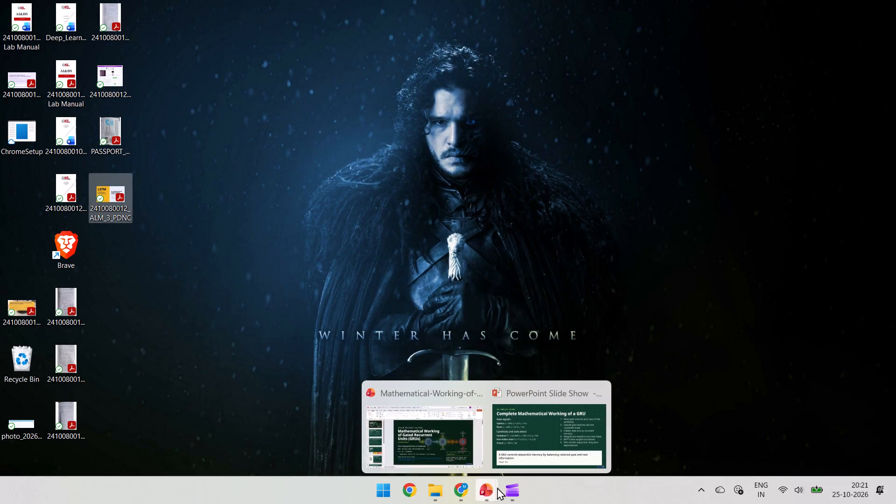
{"action": "left_click", "coordinate": [546, 425]}
{"action": "key", "text": "Escape"}
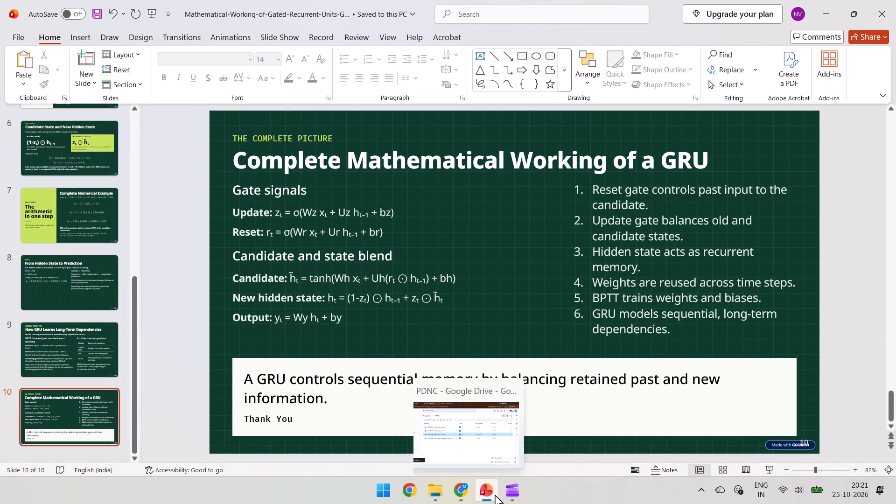
{"action": "left_click", "coordinate": [464, 438]}
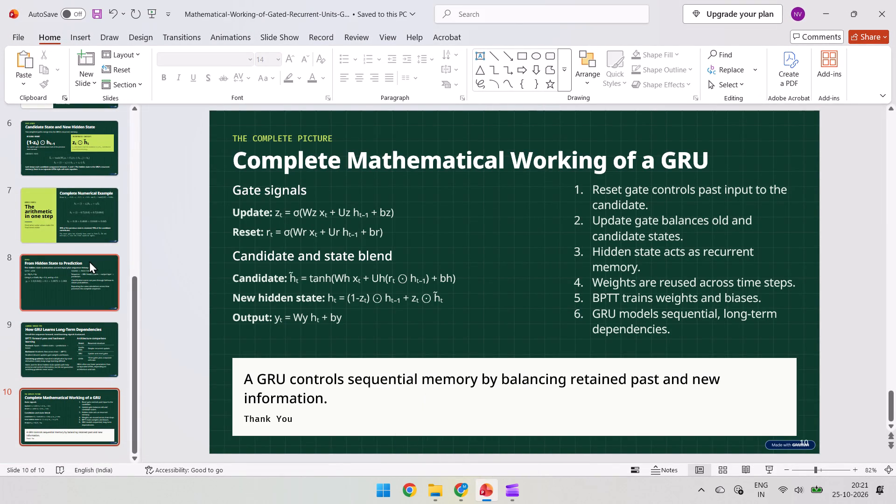
Save the presentation as a PDF on the Desktop, using the copied file name with its ending changed to ALM_4_PDNC.
{"action": "scroll", "coordinate": [89, 261], "scroll_direction": "up", "scroll_amount": 8}
{"action": "scroll", "coordinate": [89, 261], "scroll_direction": "down", "scroll_amount": 1}
{"action": "scroll", "coordinate": [89, 261], "scroll_direction": "up", "scroll_amount": 7}
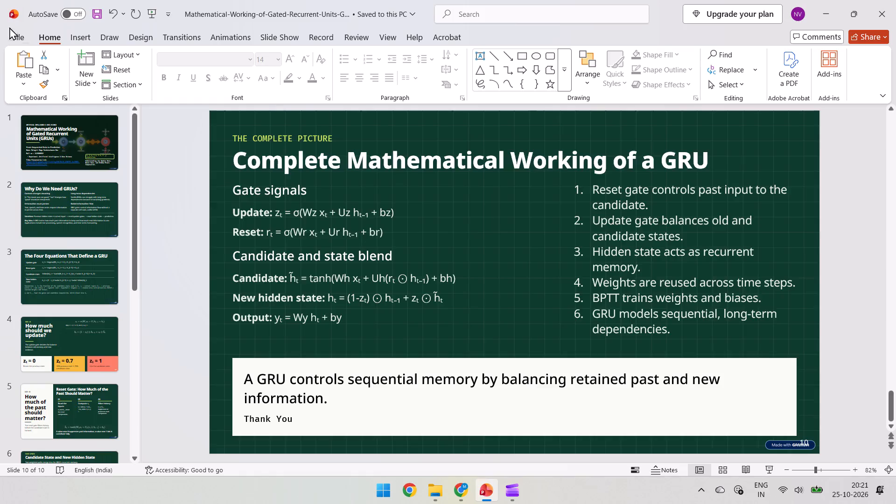
{"action": "left_click", "coordinate": [12, 35]}
{"action": "left_click", "coordinate": [55, 194]}
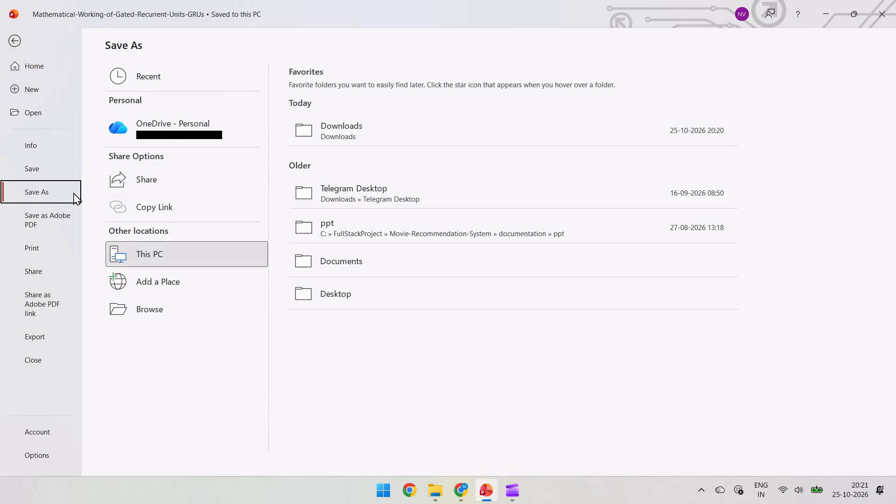
{"action": "left_click", "coordinate": [182, 301]}
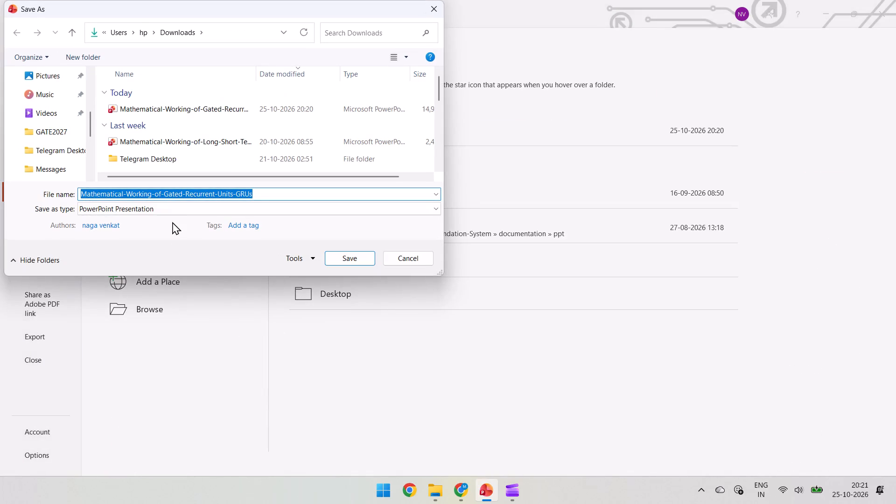
{"action": "key", "text": "ctrl+v"}
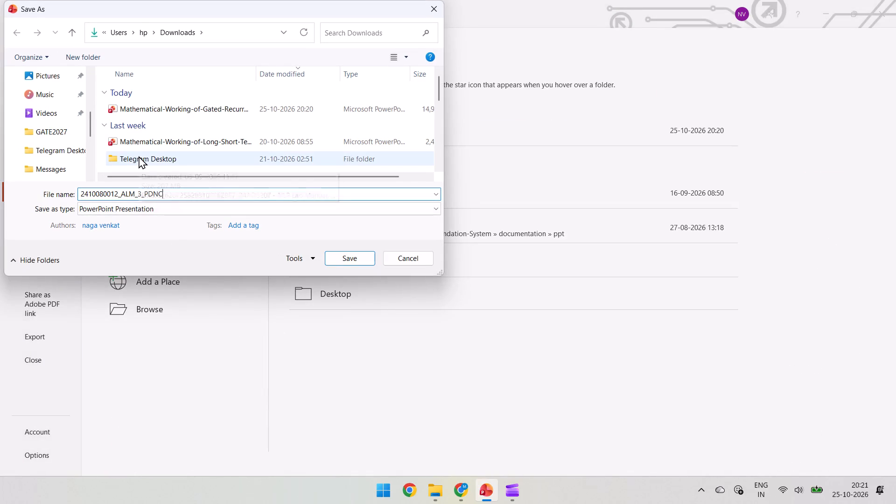
{"action": "left_click", "coordinate": [174, 210]}
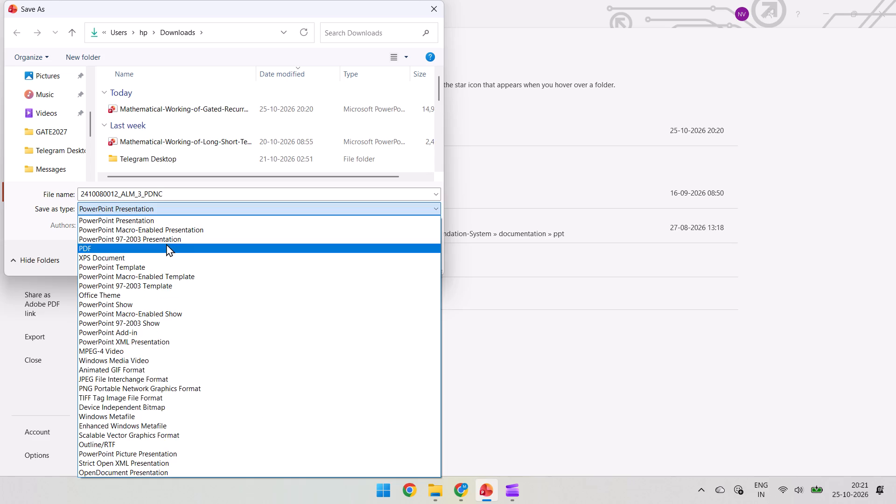
{"action": "left_click", "coordinate": [166, 244]}
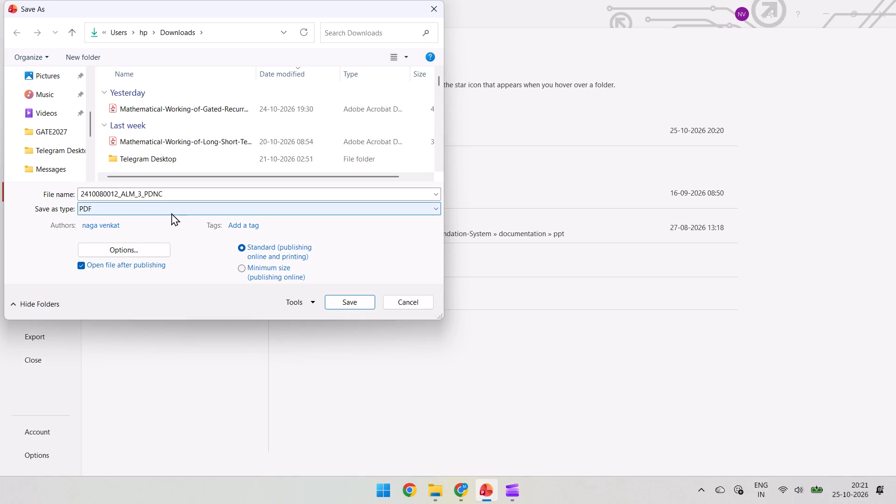
{"action": "left_click", "coordinate": [12, 249]}
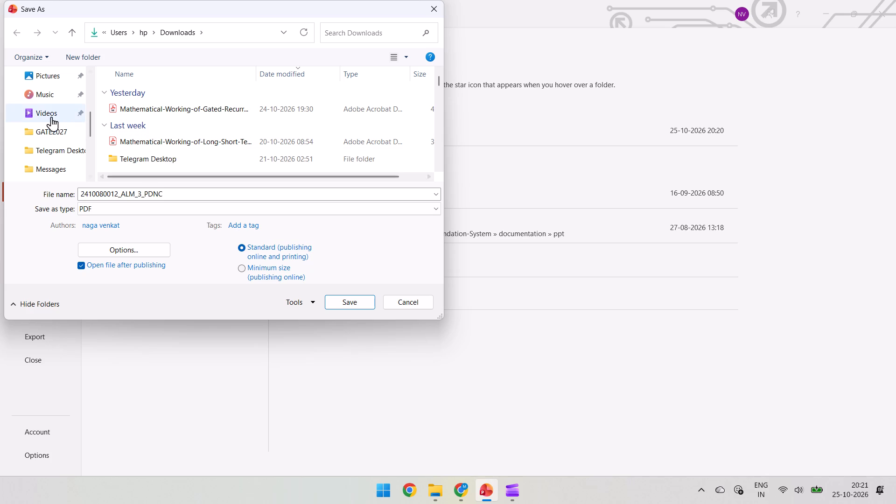
{"action": "scroll", "coordinate": [41, 116], "scroll_direction": "up", "scroll_amount": 2}
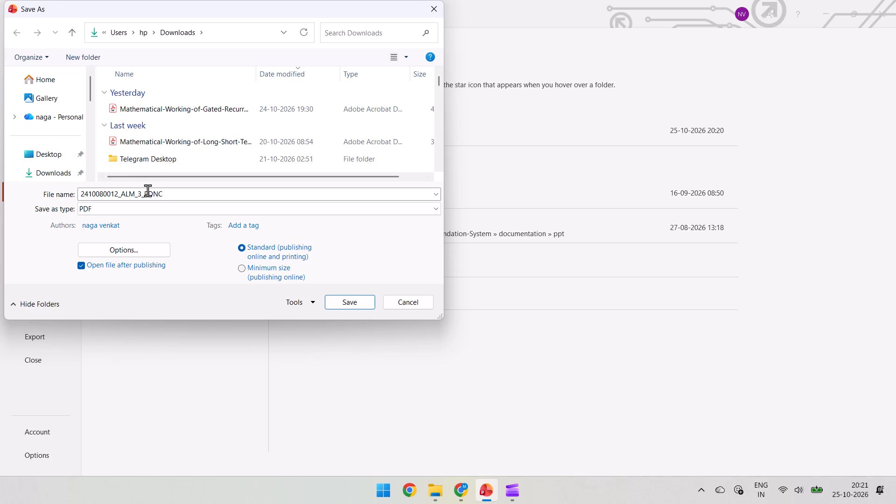
{"action": "left_click", "coordinate": [144, 193]}
{"action": "left_click", "coordinate": [142, 192]}
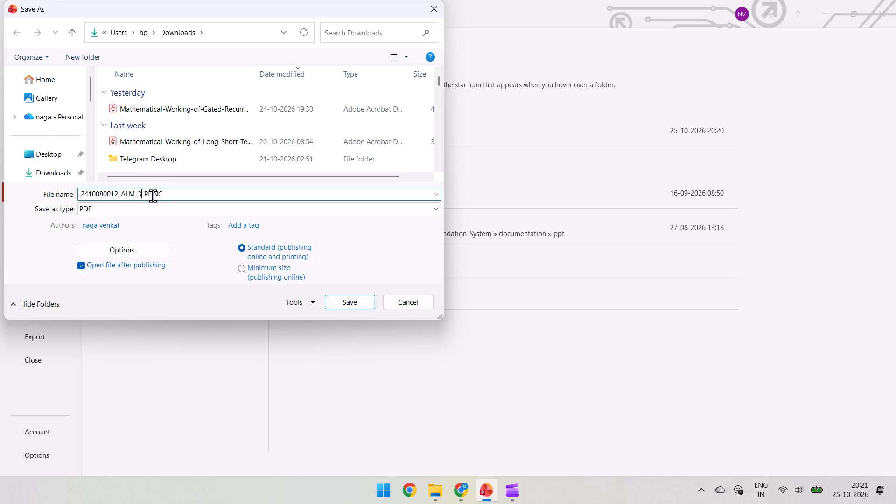
{"action": "key", "text": "BackSpace"}
{"action": "key", "text": "4"}
{"action": "left_click", "coordinate": [28, 147]}
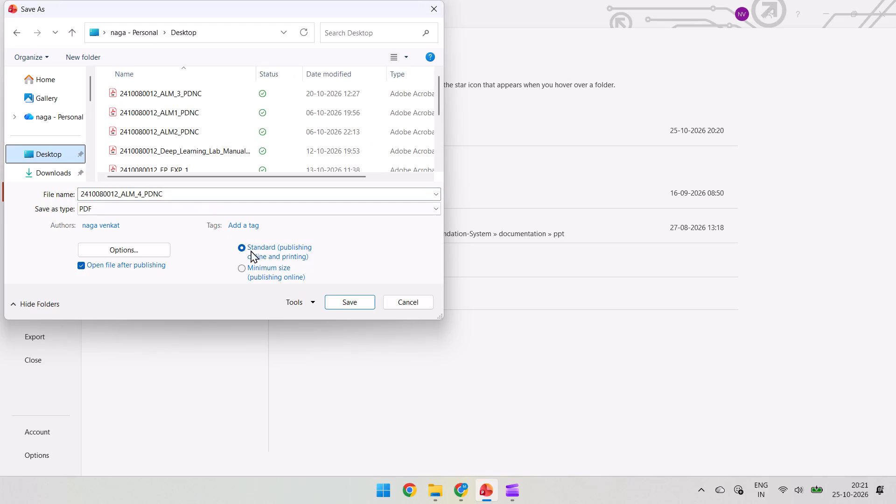
{"action": "left_click", "coordinate": [350, 303]}
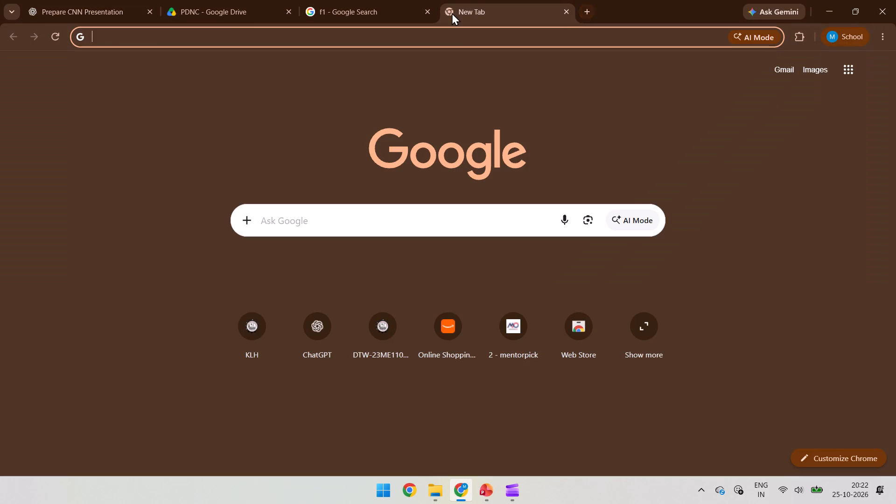
{"action": "type", "text": "how many membe"}
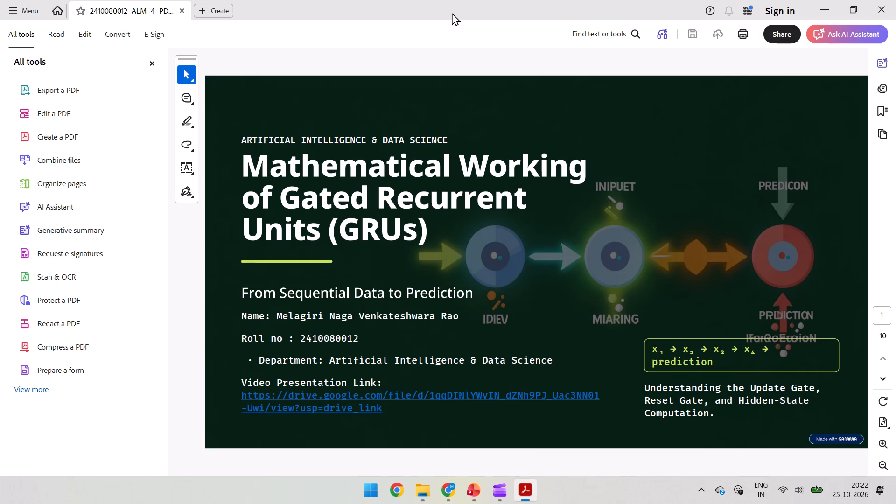
{"action": "left_click", "coordinate": [831, 12]}
{"action": "key", "text": "space"}
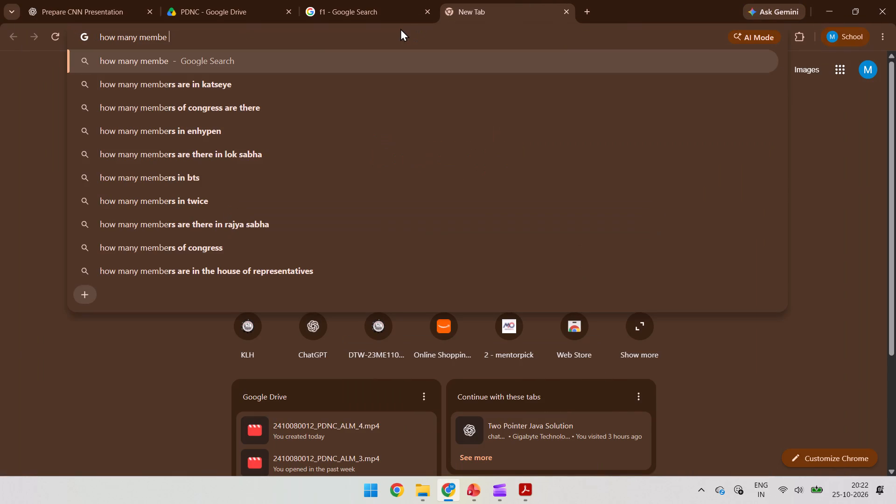
{"action": "key", "text": "BackSpace"}
{"action": "type", "text": "rs"}
{"action": "key", "text": "space"}
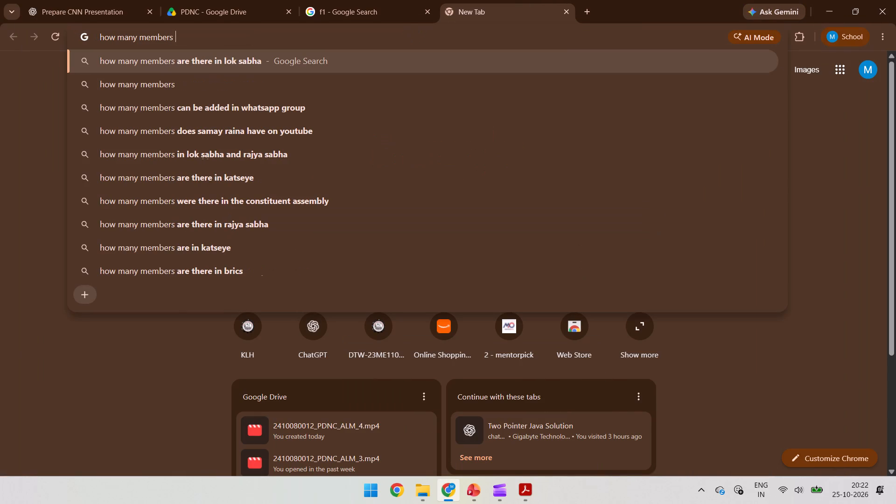
{"action": "type", "text": "came messi event in hyd"}
{"action": "key", "text": "Return"}
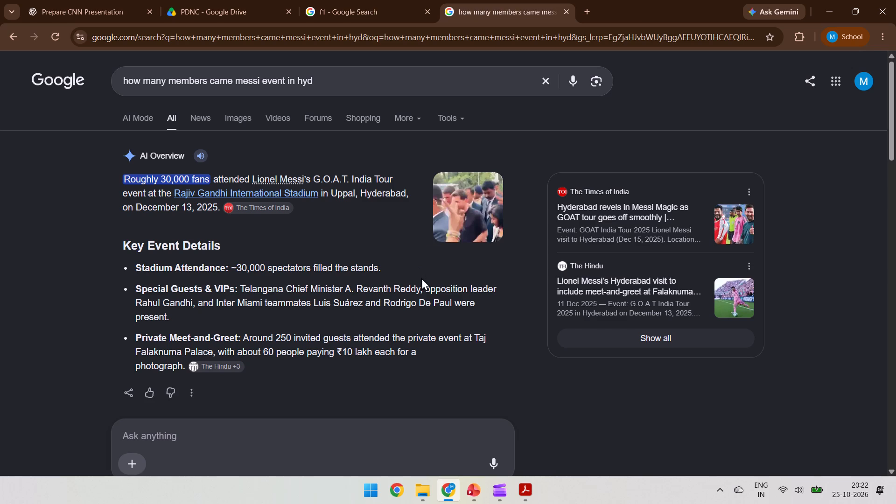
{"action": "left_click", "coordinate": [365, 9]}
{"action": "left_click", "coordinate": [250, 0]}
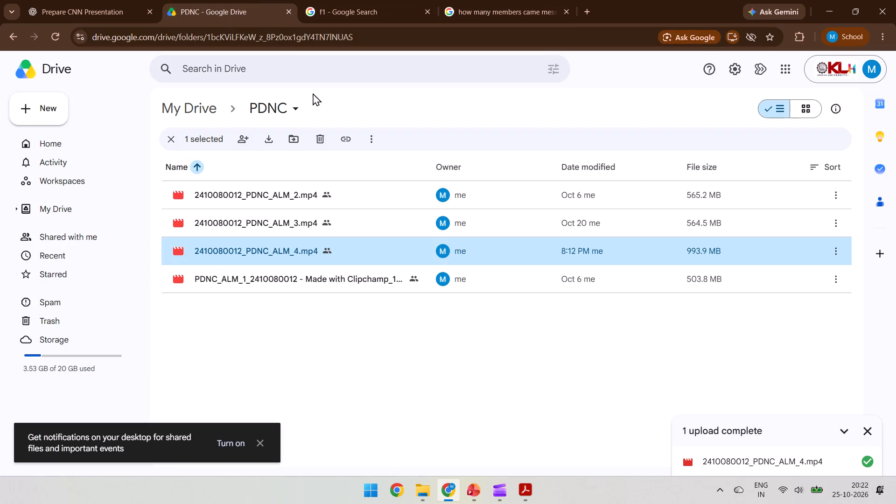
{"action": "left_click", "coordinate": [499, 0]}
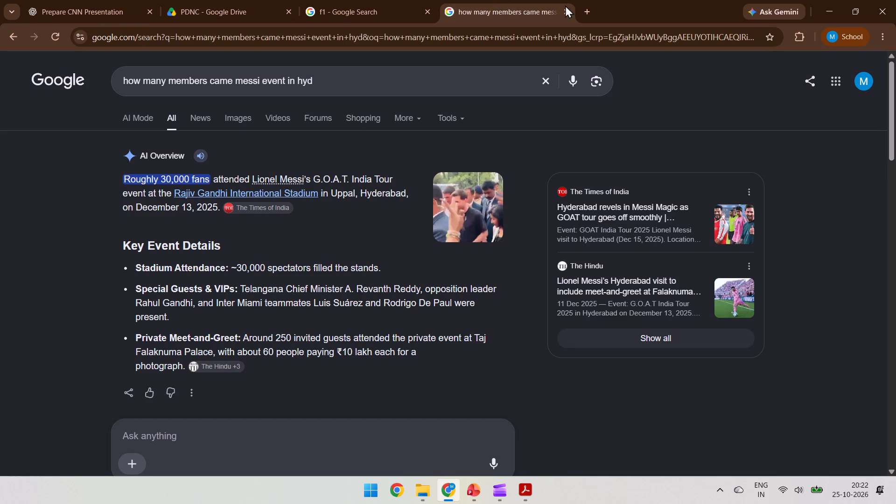
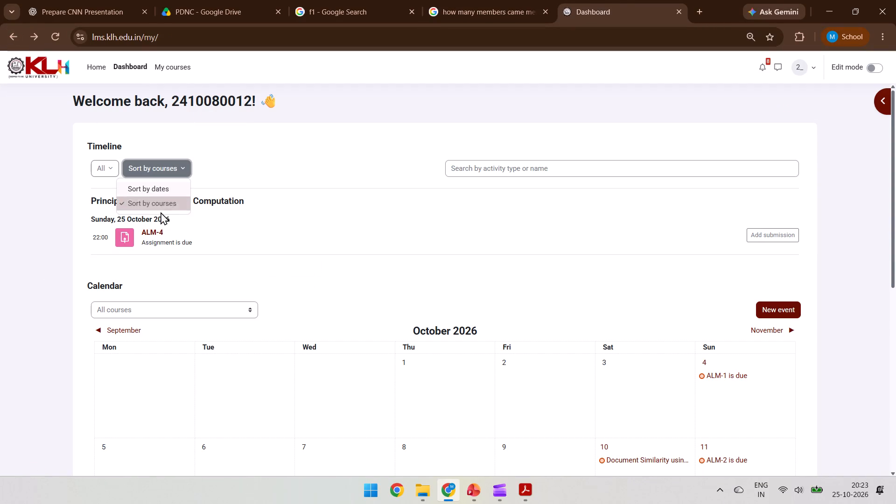
Open the ALM-4 assignment from the dashboard timeline and start adding a submission.
{"action": "left_click", "coordinate": [262, 255]}
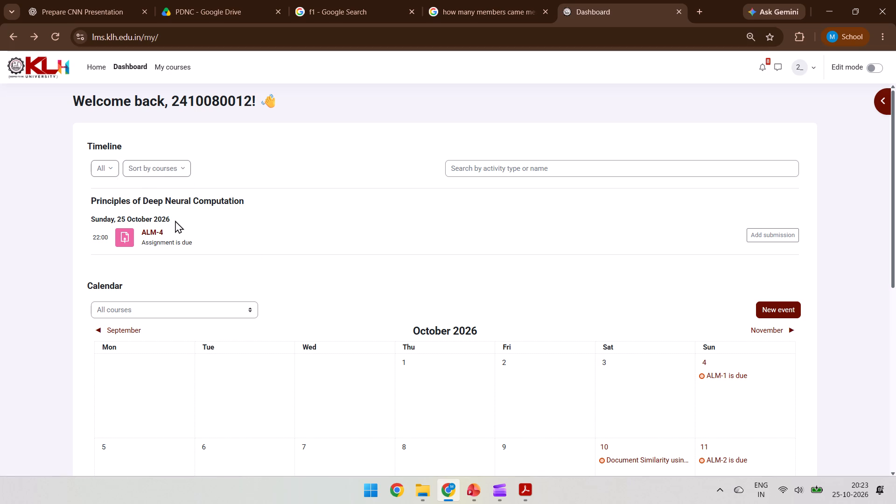
{"action": "left_click", "coordinate": [161, 232]}
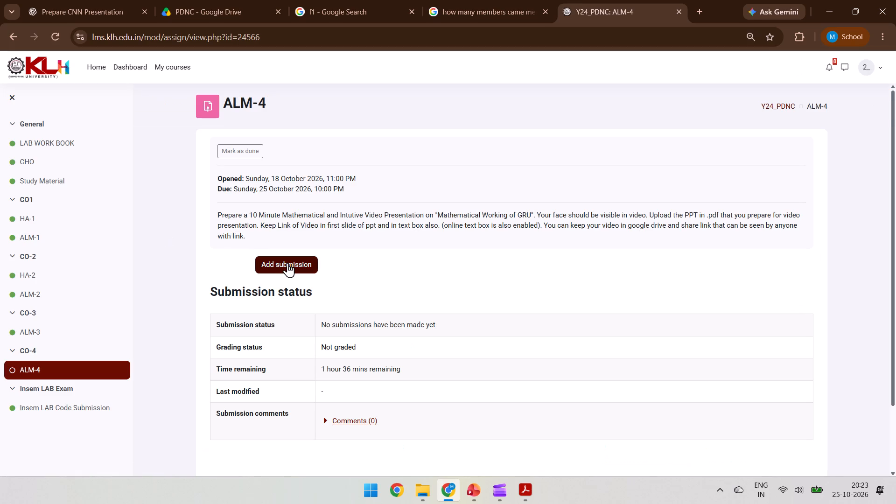
{"action": "left_click", "coordinate": [287, 263]}
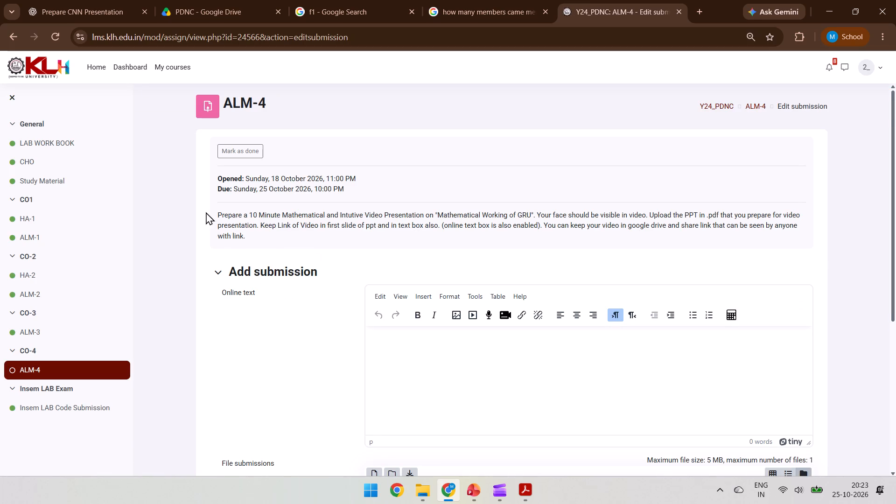
Upload the ALM_4_PDNC PDF from the Desktop as the assignment's file submission and save the changes.
{"action": "scroll", "coordinate": [467, 438], "scroll_direction": "down", "scroll_amount": 2}
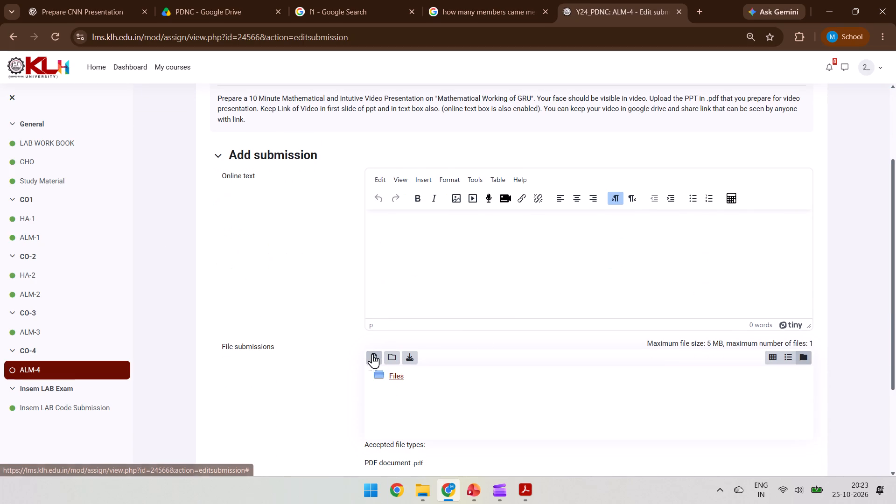
{"action": "left_click", "coordinate": [372, 354]}
{"action": "left_click", "coordinate": [377, 230]}
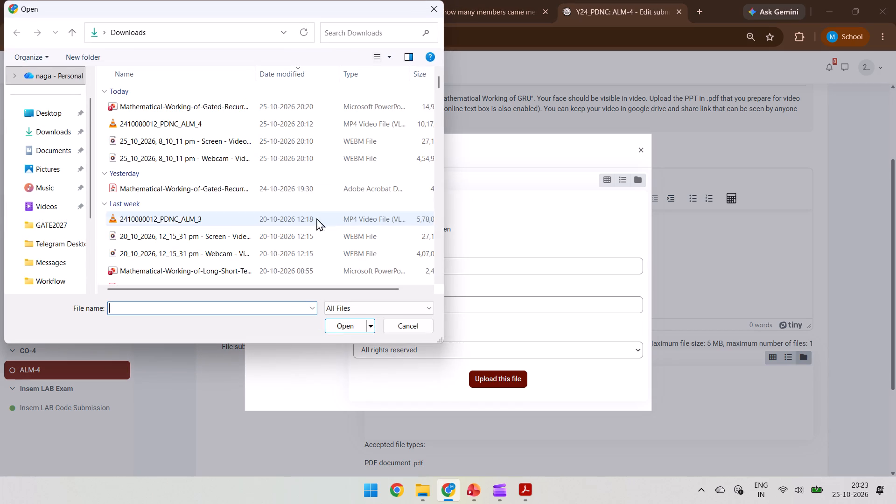
{"action": "scroll", "coordinate": [53, 239], "scroll_direction": "down", "scroll_amount": 2}
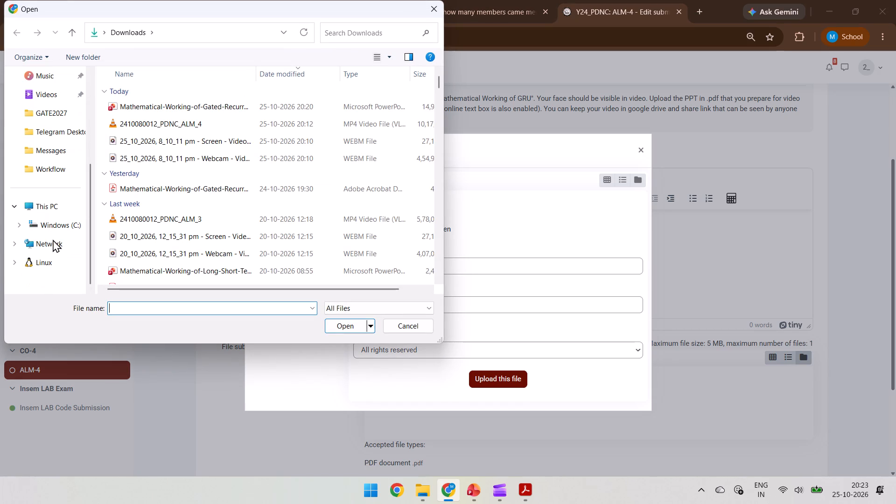
{"action": "scroll", "coordinate": [52, 233], "scroll_direction": "up", "scroll_amount": 3}
{"action": "left_click", "coordinate": [57, 149]}
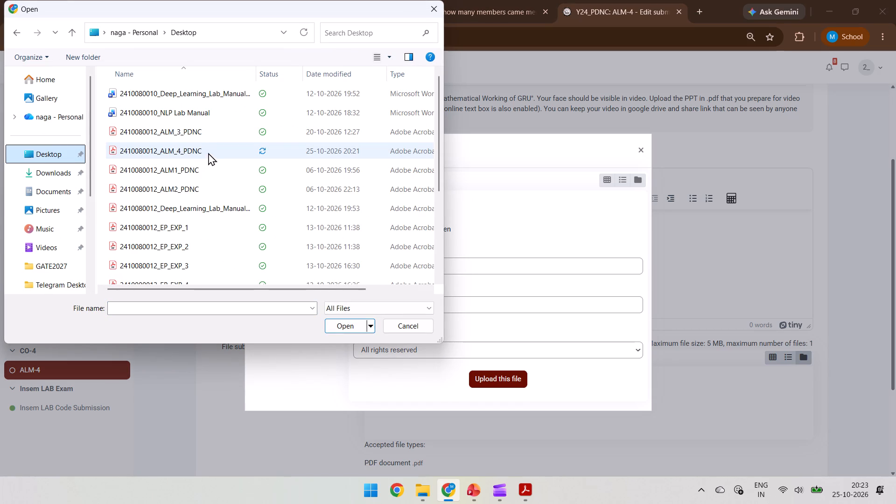
{"action": "left_click", "coordinate": [208, 153]}
{"action": "left_click", "coordinate": [349, 322]}
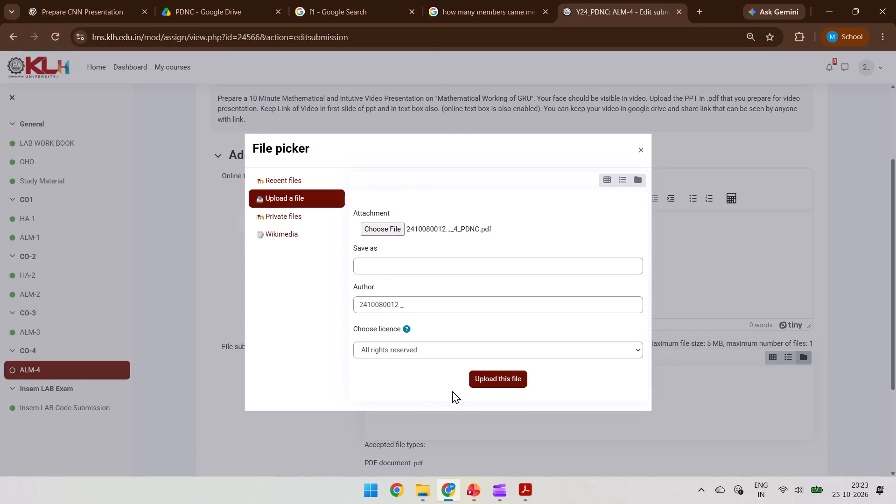
{"action": "left_click", "coordinate": [489, 380]}
{"action": "scroll", "coordinate": [482, 362], "scroll_direction": "down", "scroll_amount": 5}
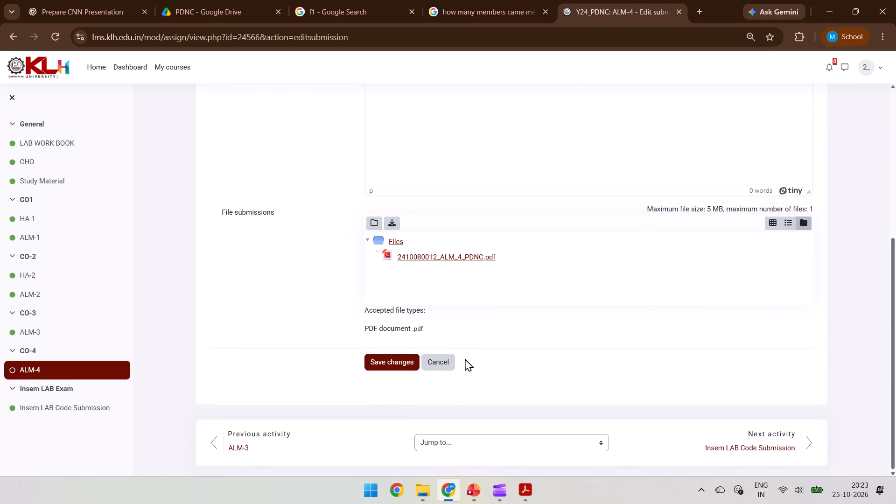
{"action": "left_click", "coordinate": [409, 355]}
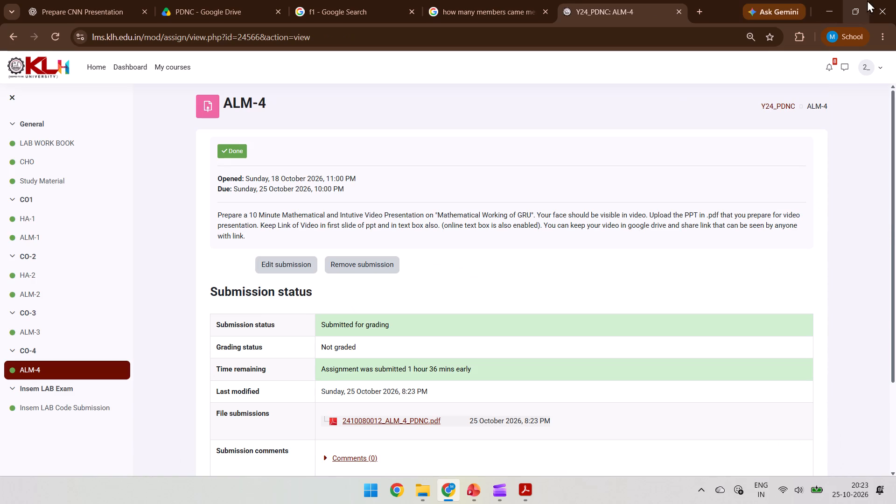
Close the browser window.
{"action": "left_click", "coordinate": [895, 0]}
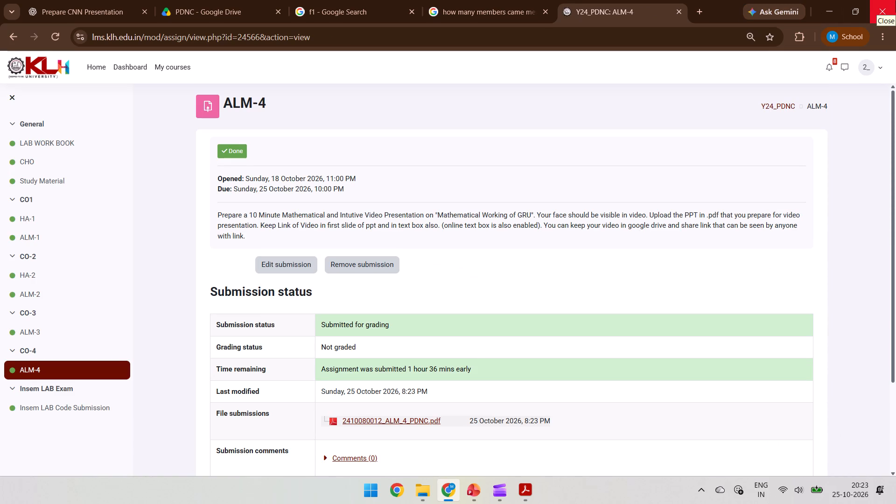